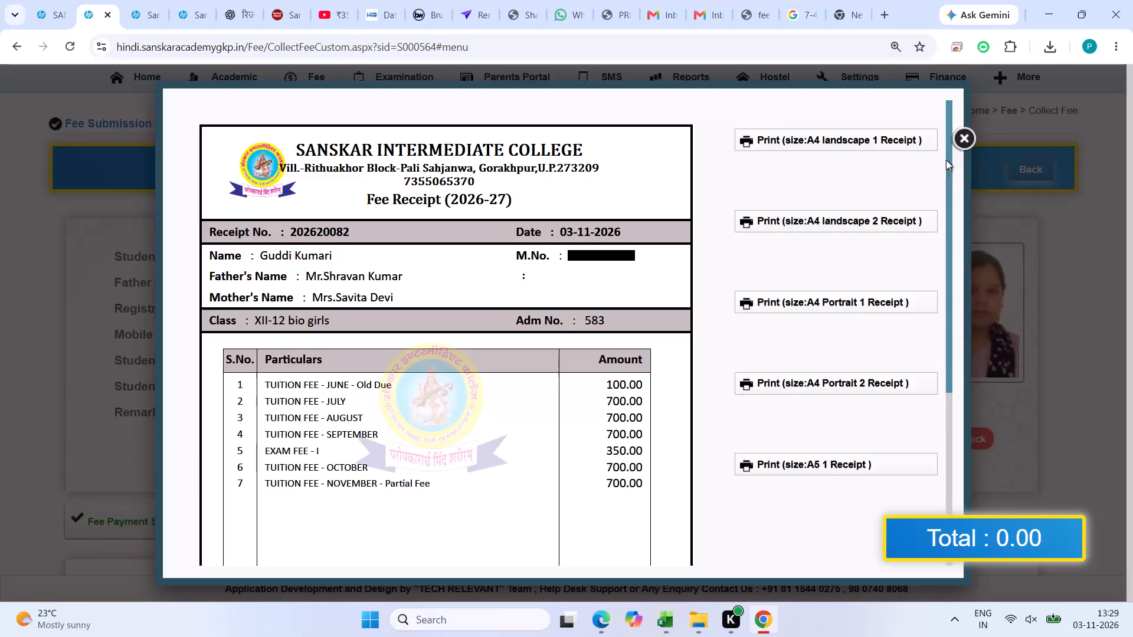
Close the open fee receipts of both schools and open the Fee section of the Sanskar Academy site.
{"action": "left_click", "coordinate": [973, 136]}
{"action": "left_click", "coordinate": [184, 0]}
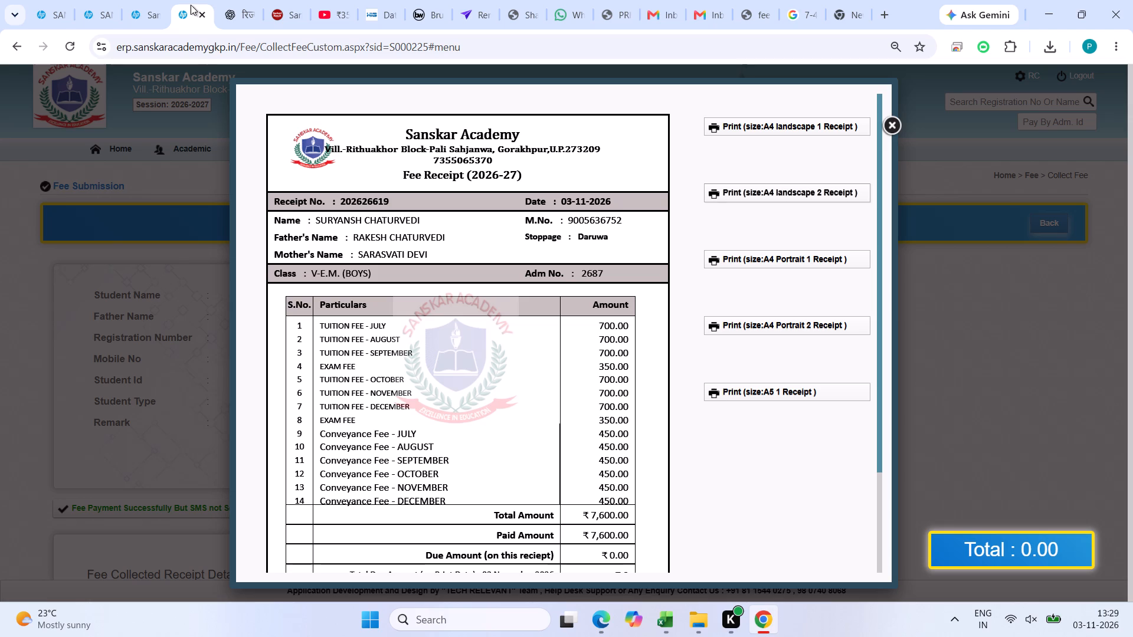
{"action": "scroll", "coordinate": [300, 209], "scroll_direction": "up", "scroll_amount": 3}
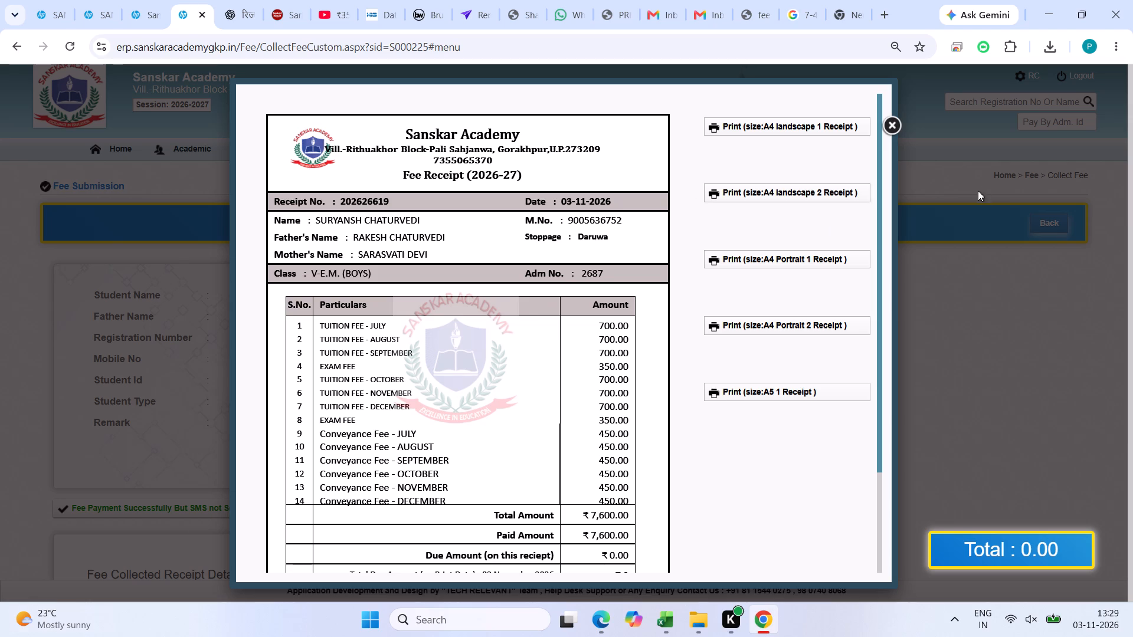
{"action": "left_click", "coordinate": [883, 120]}
{"action": "scroll", "coordinate": [410, 286], "scroll_direction": "up", "scroll_amount": 6}
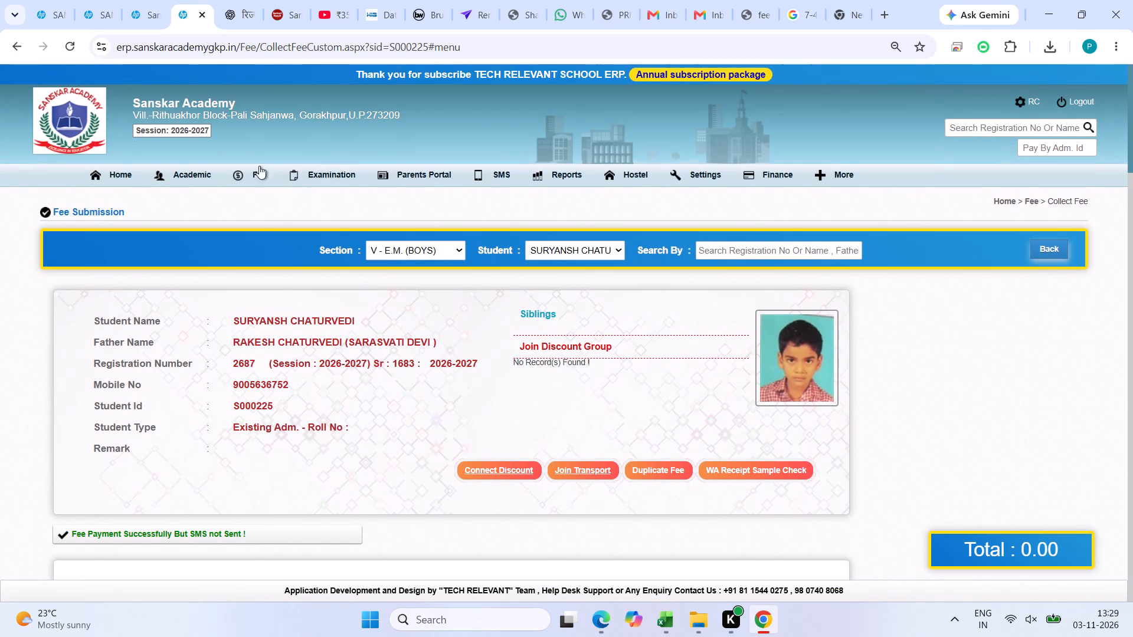
{"action": "left_click", "coordinate": [254, 162]}
{"action": "left_click", "coordinate": [257, 182]}
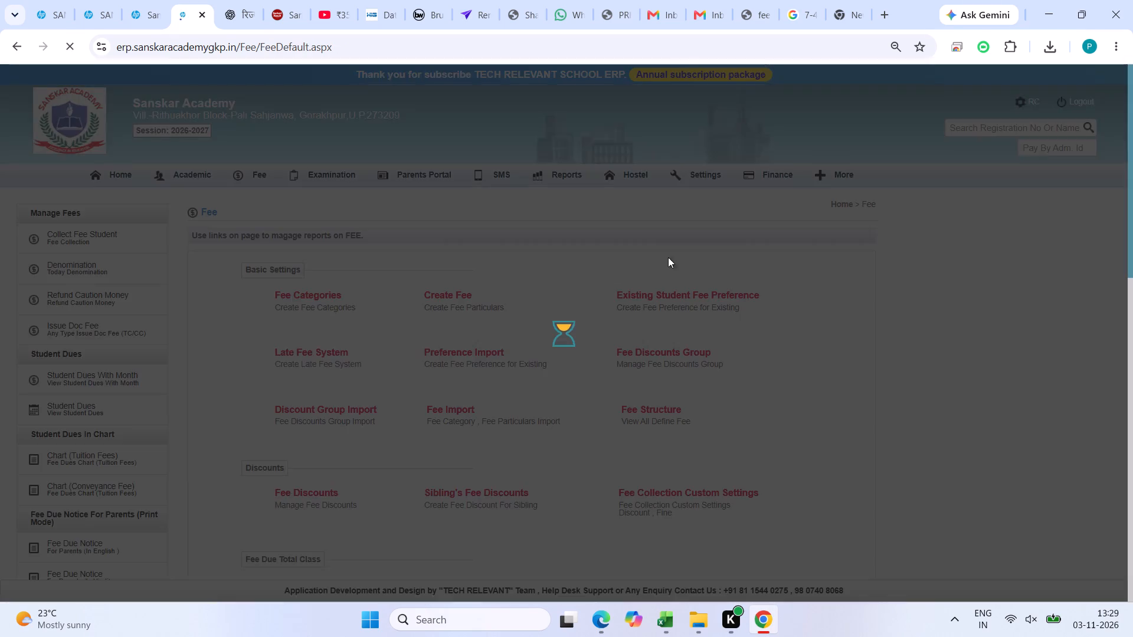
Search for student SEJAL and open the fee payment page of the one in class IX-CBSE.
{"action": "left_click", "coordinate": [993, 131]}
{"action": "type", "text": "SEJAL"}
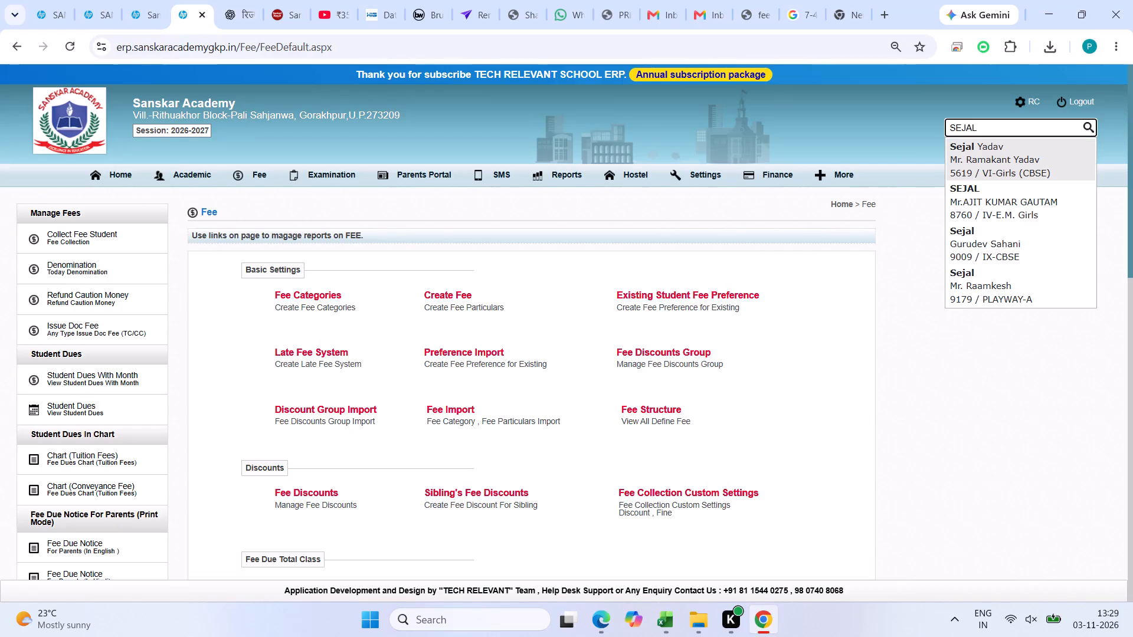
{"action": "left_click", "coordinate": [975, 237]}
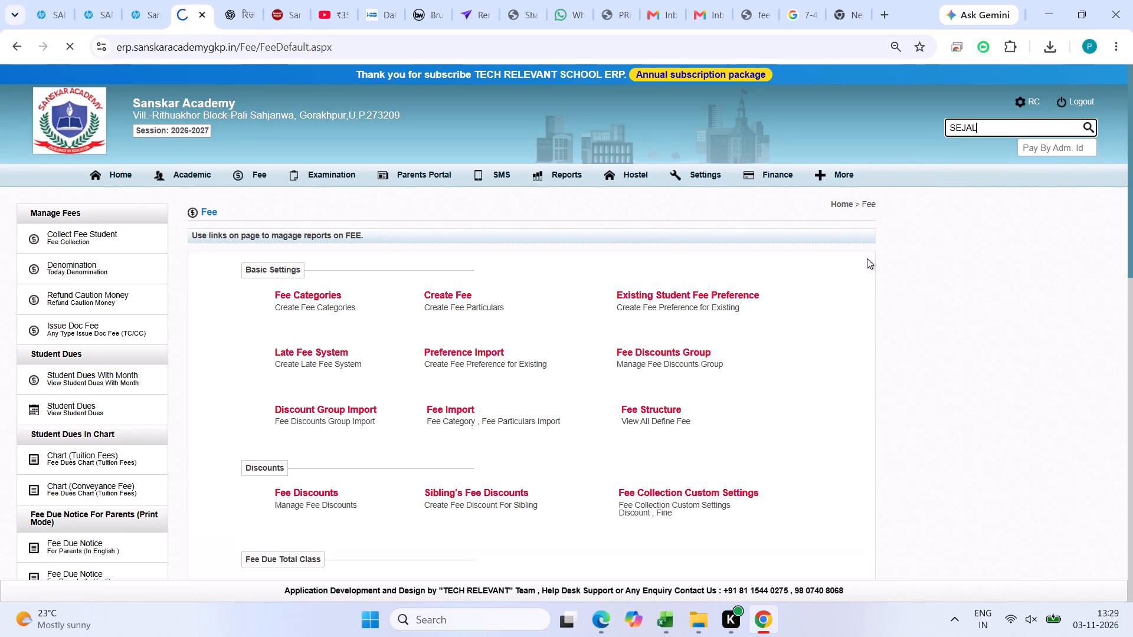
{"action": "left_click", "coordinate": [384, 325]}
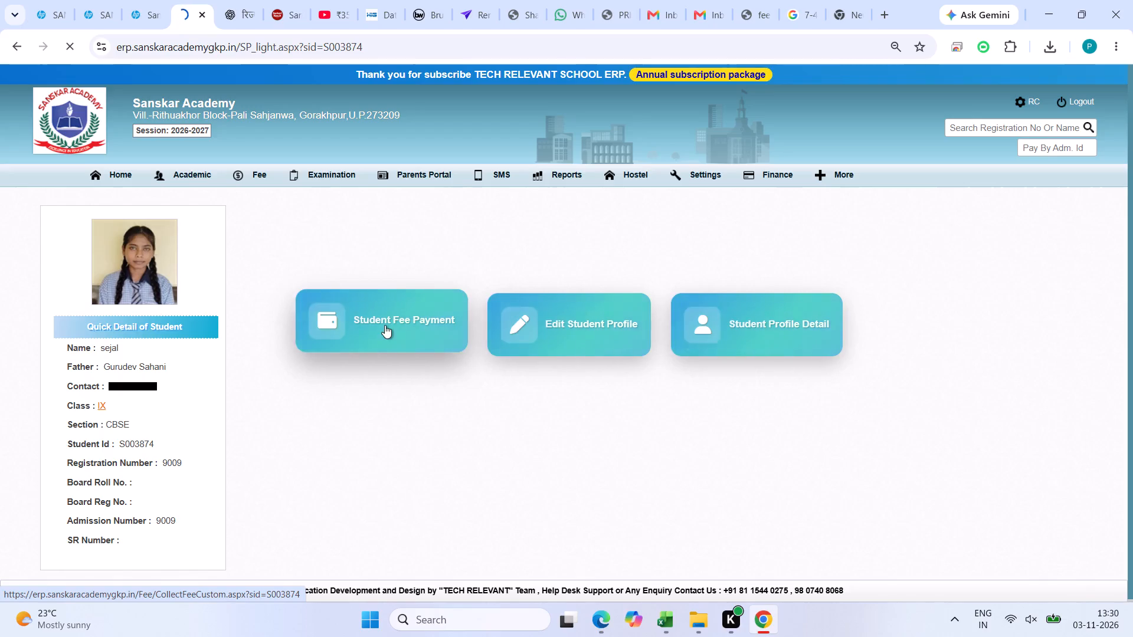
Select the second-quarter exam fee plus the October and November tuition and transport fees for payment.
{"action": "scroll", "coordinate": [395, 317], "scroll_direction": "down", "scroll_amount": 12}
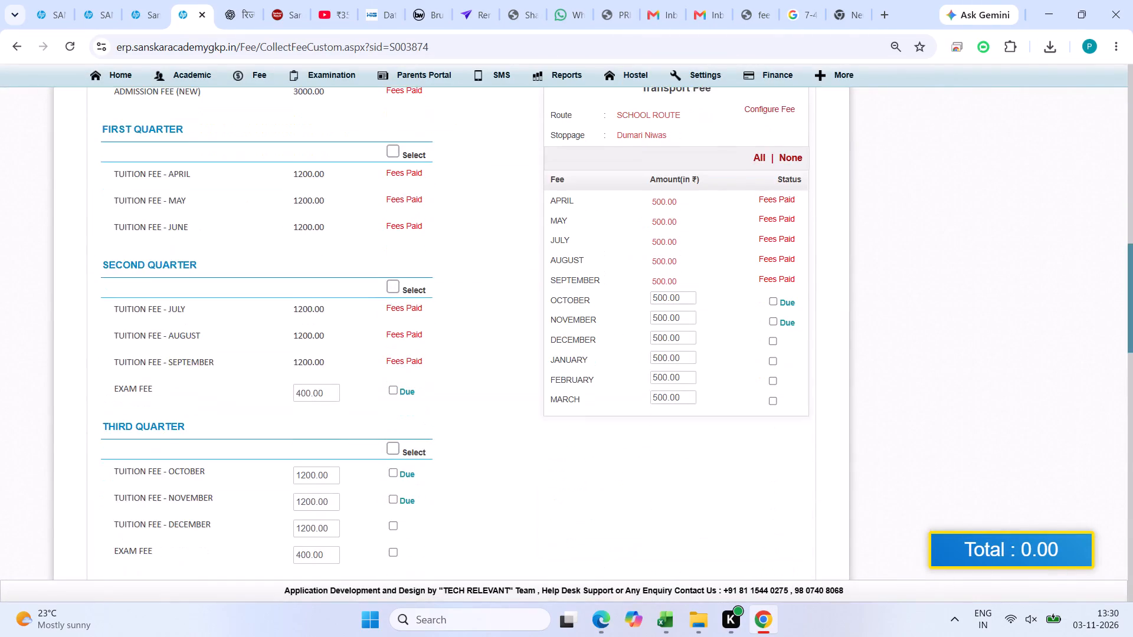
{"action": "scroll", "coordinate": [398, 327], "scroll_direction": "down", "scroll_amount": 1}
{"action": "left_click", "coordinate": [393, 398]}
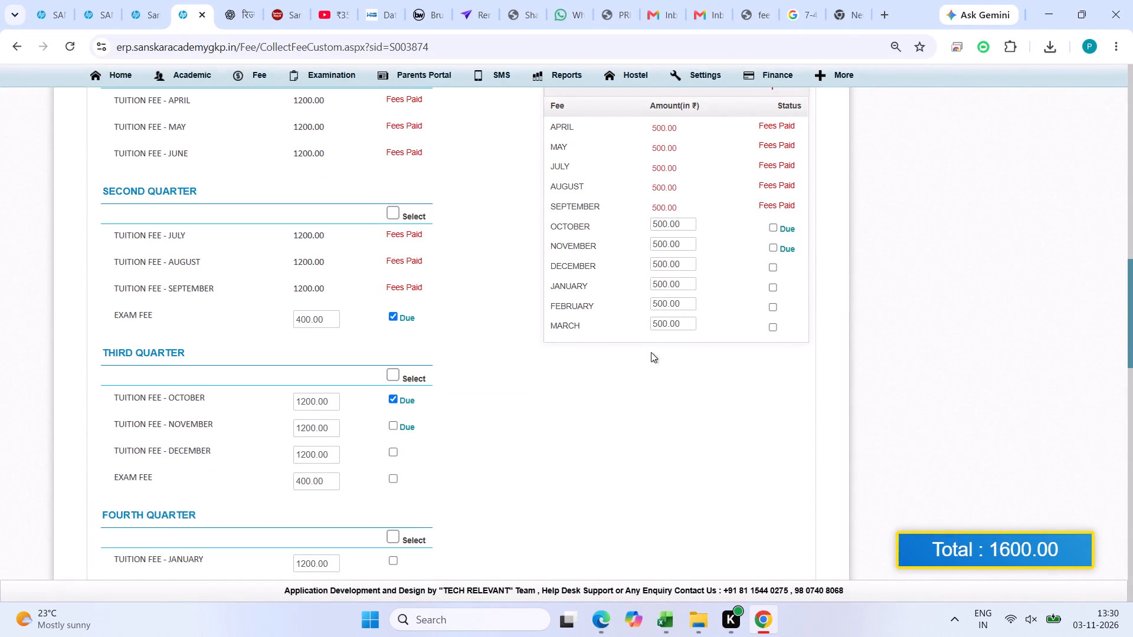
{"action": "left_click", "coordinate": [771, 227]}
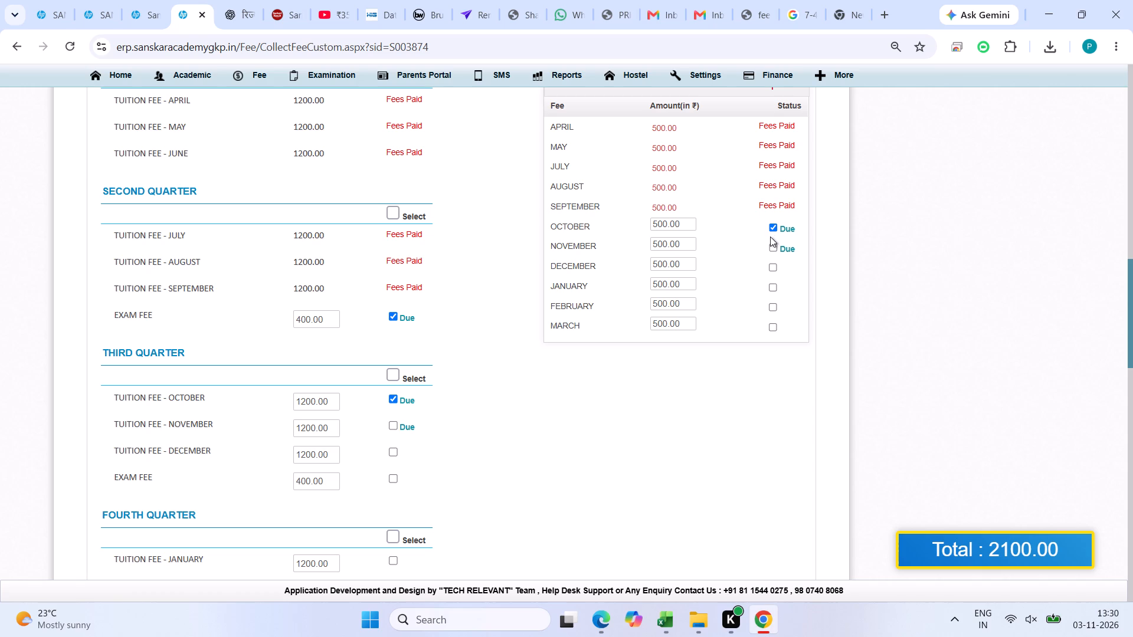
{"action": "left_click", "coordinate": [769, 248]}
{"action": "left_click", "coordinate": [388, 428]}
{"action": "left_click", "coordinate": [387, 425]}
{"action": "left_click", "coordinate": [387, 425]}
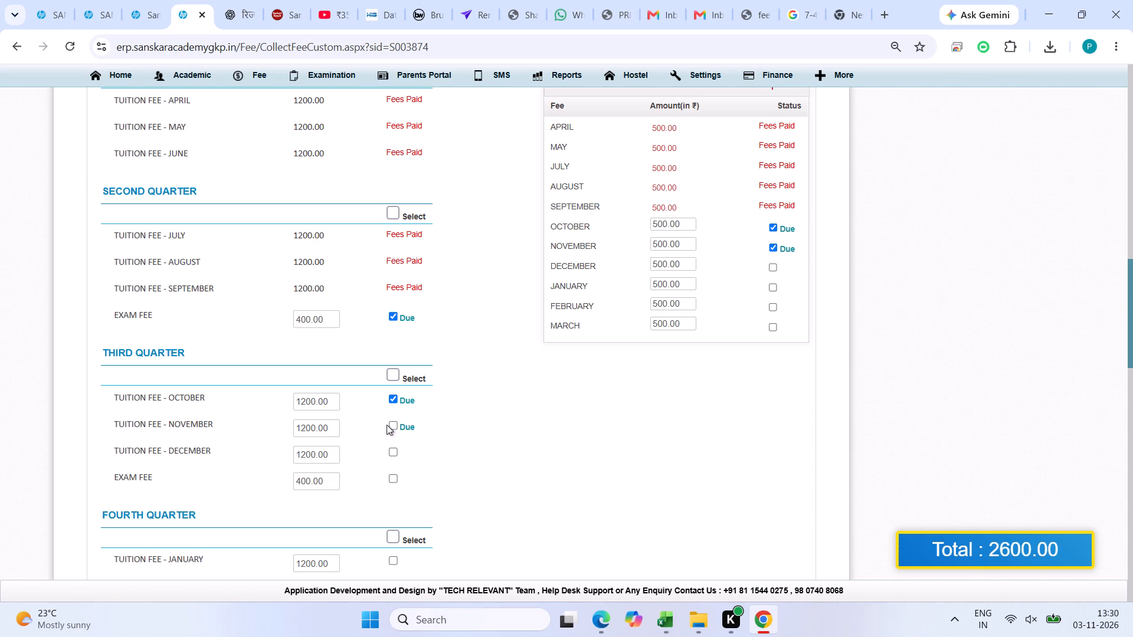
{"action": "left_click", "coordinate": [391, 425]}
Set the amount paid to 3500 and submit the fee payment.
{"action": "scroll", "coordinate": [609, 314], "scroll_direction": "up", "scroll_amount": 3}
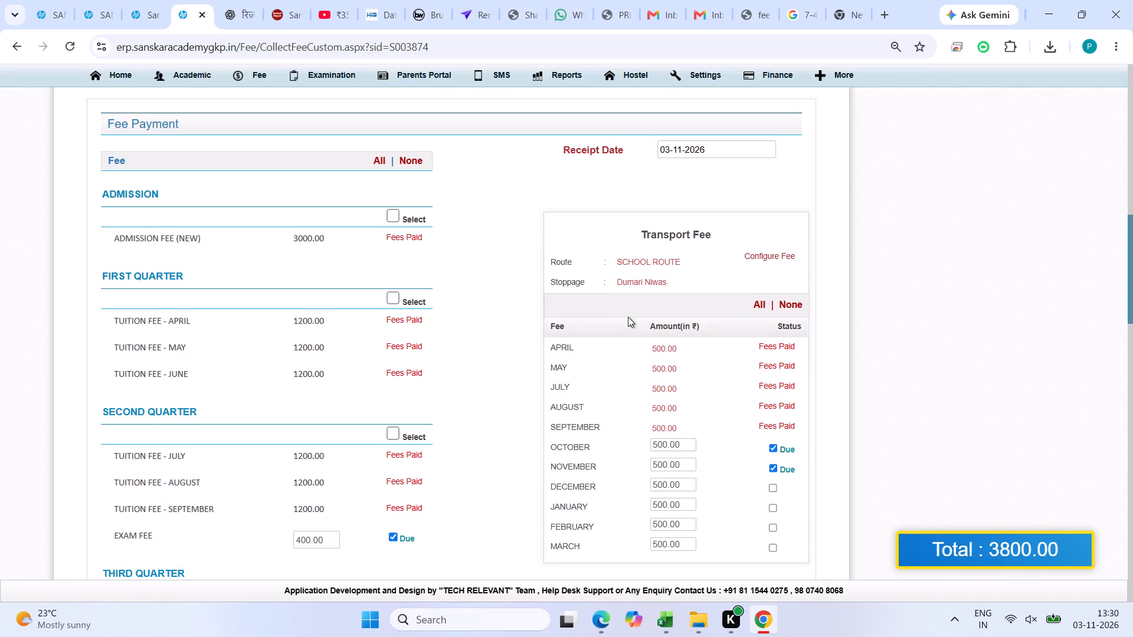
{"action": "scroll", "coordinate": [633, 318], "scroll_direction": "up", "scroll_amount": 10}
{"action": "scroll", "coordinate": [638, 318], "scroll_direction": "down", "scroll_amount": 1}
{"action": "scroll", "coordinate": [638, 318], "scroll_direction": "up", "scroll_amount": 1}
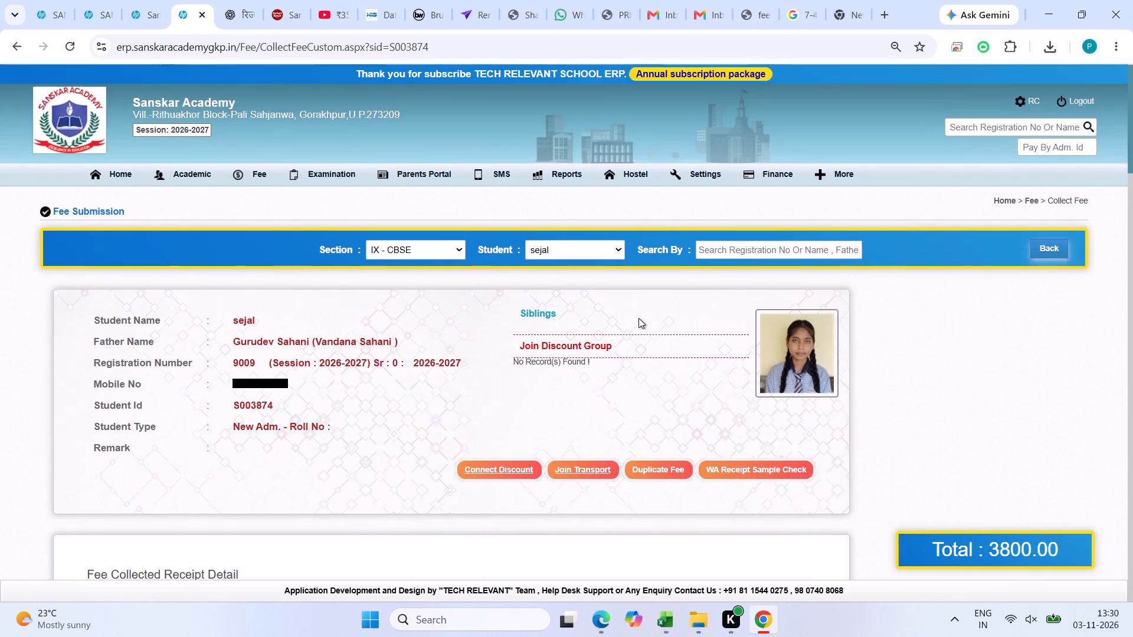
{"action": "scroll", "coordinate": [638, 318], "scroll_direction": "down", "scroll_amount": 13}
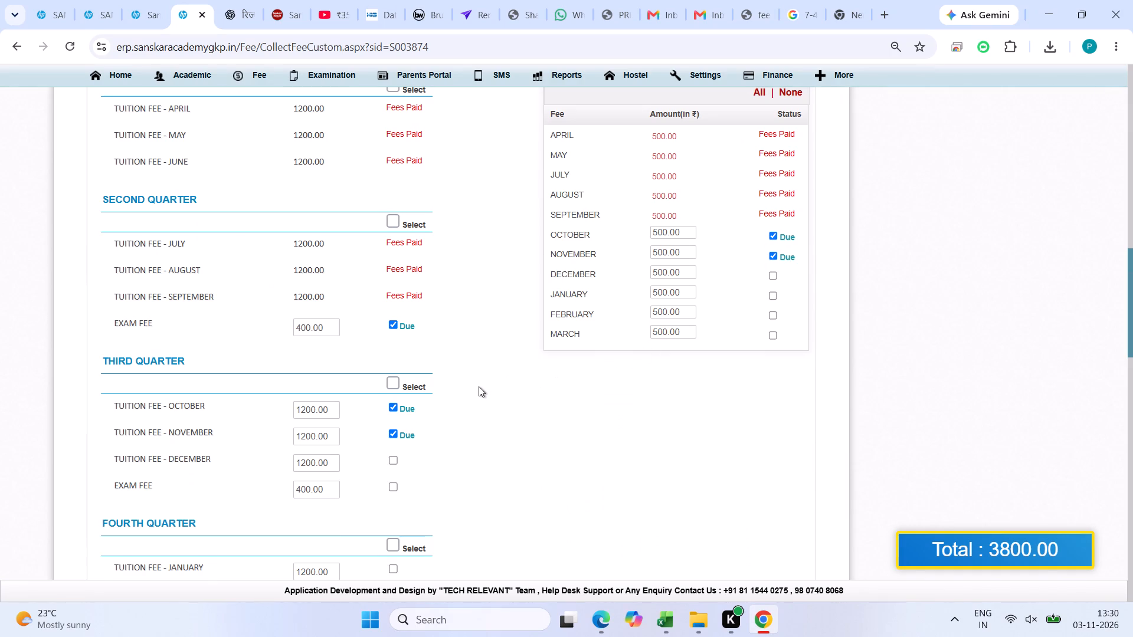
{"action": "scroll", "coordinate": [477, 386], "scroll_direction": "down", "scroll_amount": 4}
{"action": "scroll", "coordinate": [473, 389], "scroll_direction": "up", "scroll_amount": 1}
{"action": "scroll", "coordinate": [473, 389], "scroll_direction": "down", "scroll_amount": 3}
{"action": "scroll", "coordinate": [473, 389], "scroll_direction": "up", "scroll_amount": 1}
{"action": "scroll", "coordinate": [473, 389], "scroll_direction": "down", "scroll_amount": 8}
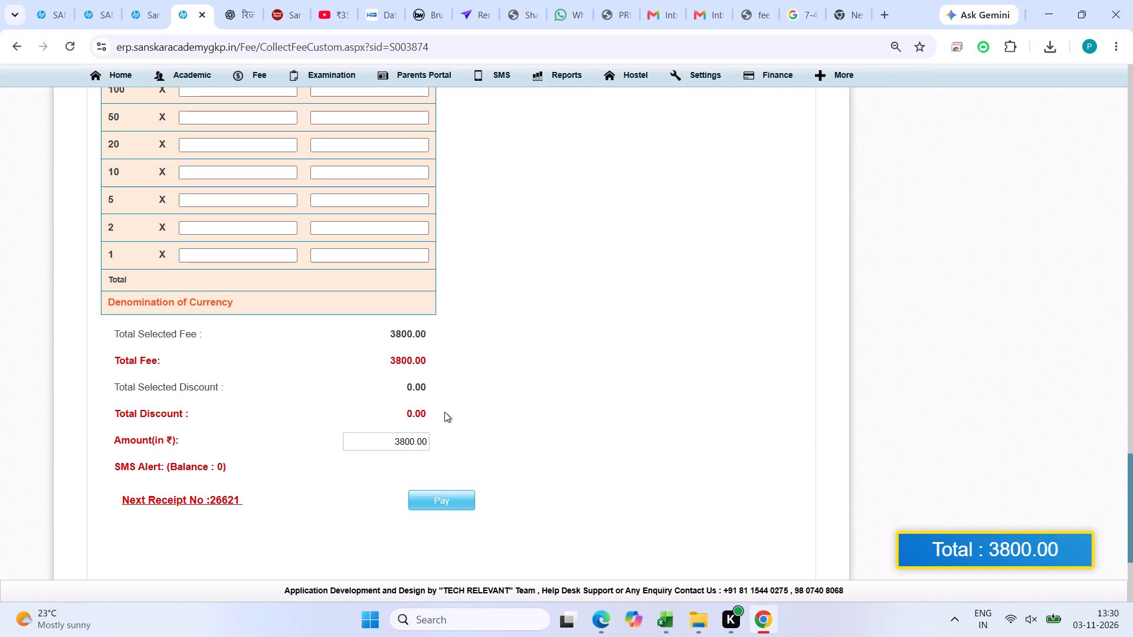
{"action": "left_click_drag", "start_coordinate": [421, 442], "coordinate": [300, 418]}
{"action": "type", "text": "350"}
{"action": "left_click", "coordinate": [568, 431]}
{"action": "left_click", "coordinate": [427, 509]}
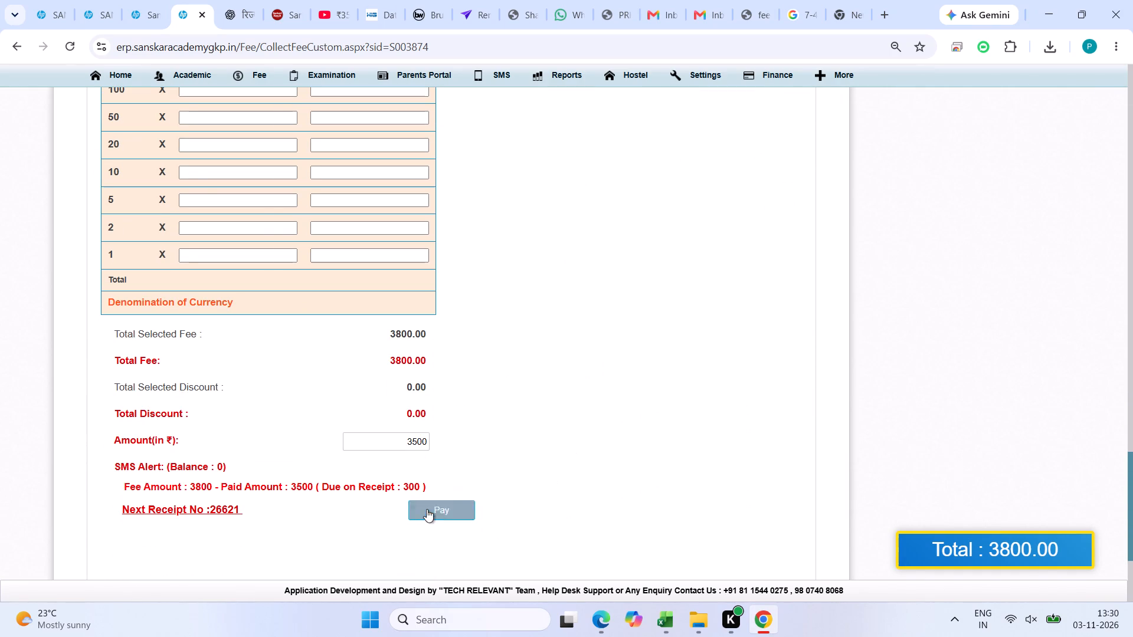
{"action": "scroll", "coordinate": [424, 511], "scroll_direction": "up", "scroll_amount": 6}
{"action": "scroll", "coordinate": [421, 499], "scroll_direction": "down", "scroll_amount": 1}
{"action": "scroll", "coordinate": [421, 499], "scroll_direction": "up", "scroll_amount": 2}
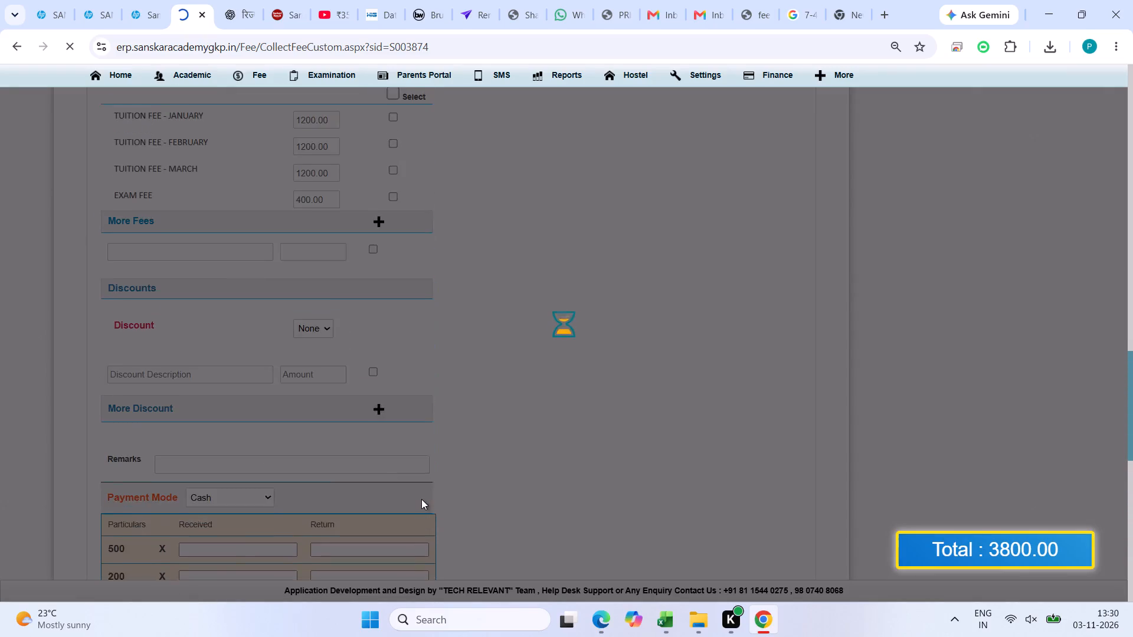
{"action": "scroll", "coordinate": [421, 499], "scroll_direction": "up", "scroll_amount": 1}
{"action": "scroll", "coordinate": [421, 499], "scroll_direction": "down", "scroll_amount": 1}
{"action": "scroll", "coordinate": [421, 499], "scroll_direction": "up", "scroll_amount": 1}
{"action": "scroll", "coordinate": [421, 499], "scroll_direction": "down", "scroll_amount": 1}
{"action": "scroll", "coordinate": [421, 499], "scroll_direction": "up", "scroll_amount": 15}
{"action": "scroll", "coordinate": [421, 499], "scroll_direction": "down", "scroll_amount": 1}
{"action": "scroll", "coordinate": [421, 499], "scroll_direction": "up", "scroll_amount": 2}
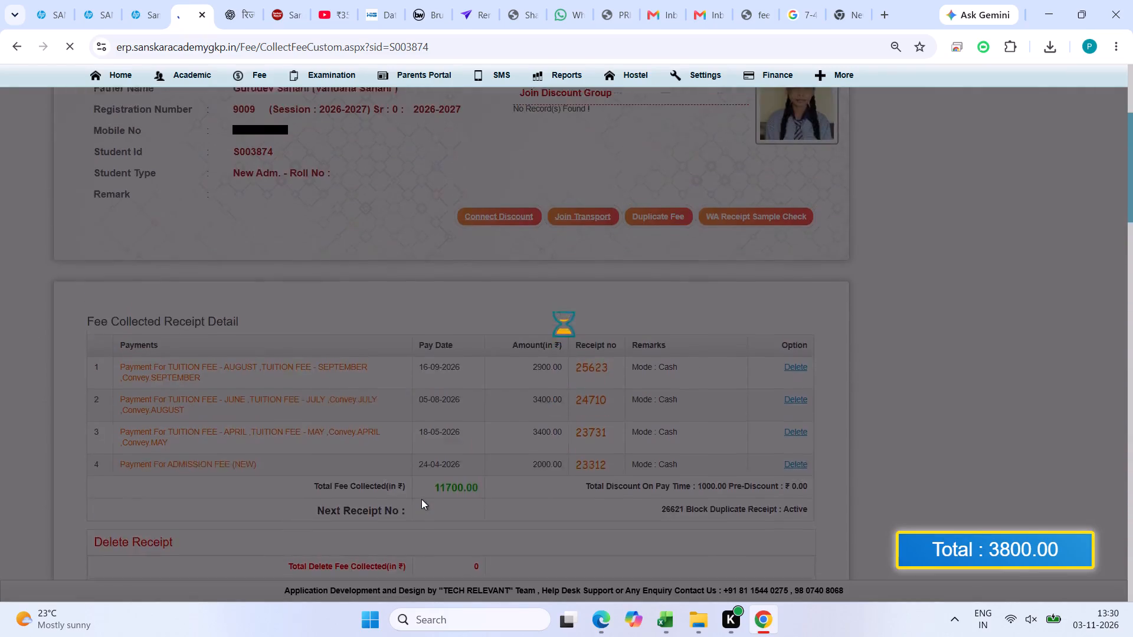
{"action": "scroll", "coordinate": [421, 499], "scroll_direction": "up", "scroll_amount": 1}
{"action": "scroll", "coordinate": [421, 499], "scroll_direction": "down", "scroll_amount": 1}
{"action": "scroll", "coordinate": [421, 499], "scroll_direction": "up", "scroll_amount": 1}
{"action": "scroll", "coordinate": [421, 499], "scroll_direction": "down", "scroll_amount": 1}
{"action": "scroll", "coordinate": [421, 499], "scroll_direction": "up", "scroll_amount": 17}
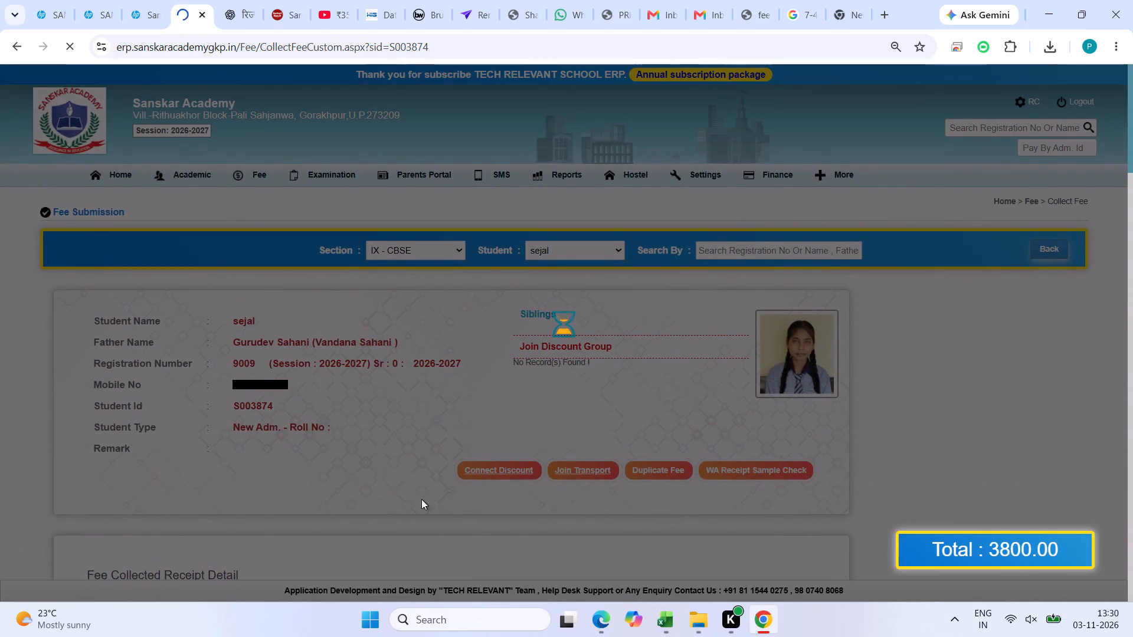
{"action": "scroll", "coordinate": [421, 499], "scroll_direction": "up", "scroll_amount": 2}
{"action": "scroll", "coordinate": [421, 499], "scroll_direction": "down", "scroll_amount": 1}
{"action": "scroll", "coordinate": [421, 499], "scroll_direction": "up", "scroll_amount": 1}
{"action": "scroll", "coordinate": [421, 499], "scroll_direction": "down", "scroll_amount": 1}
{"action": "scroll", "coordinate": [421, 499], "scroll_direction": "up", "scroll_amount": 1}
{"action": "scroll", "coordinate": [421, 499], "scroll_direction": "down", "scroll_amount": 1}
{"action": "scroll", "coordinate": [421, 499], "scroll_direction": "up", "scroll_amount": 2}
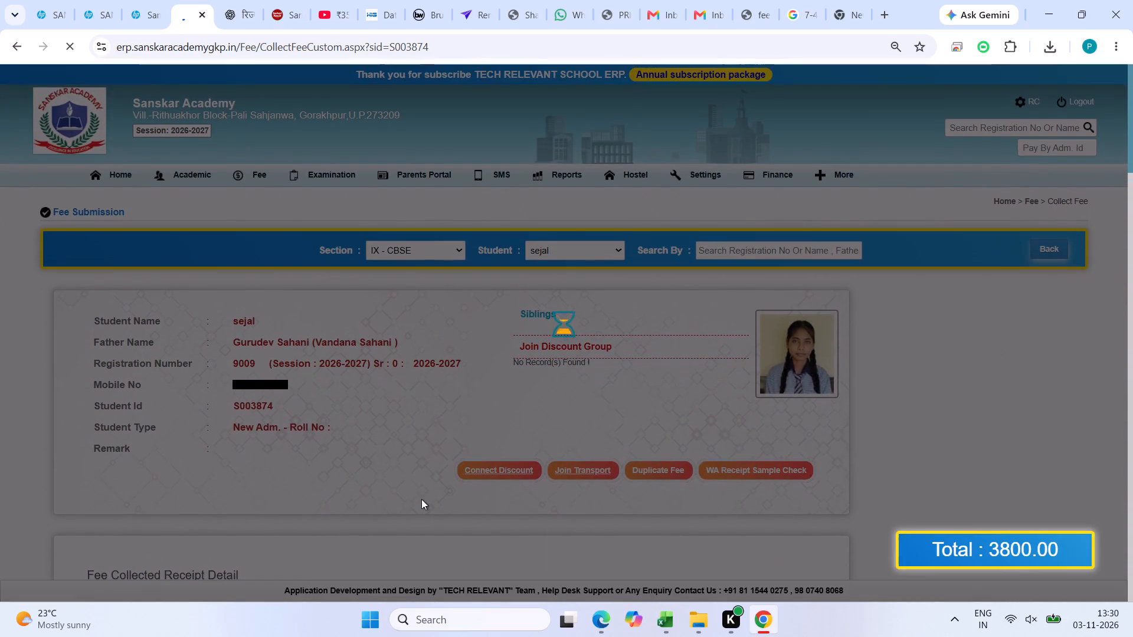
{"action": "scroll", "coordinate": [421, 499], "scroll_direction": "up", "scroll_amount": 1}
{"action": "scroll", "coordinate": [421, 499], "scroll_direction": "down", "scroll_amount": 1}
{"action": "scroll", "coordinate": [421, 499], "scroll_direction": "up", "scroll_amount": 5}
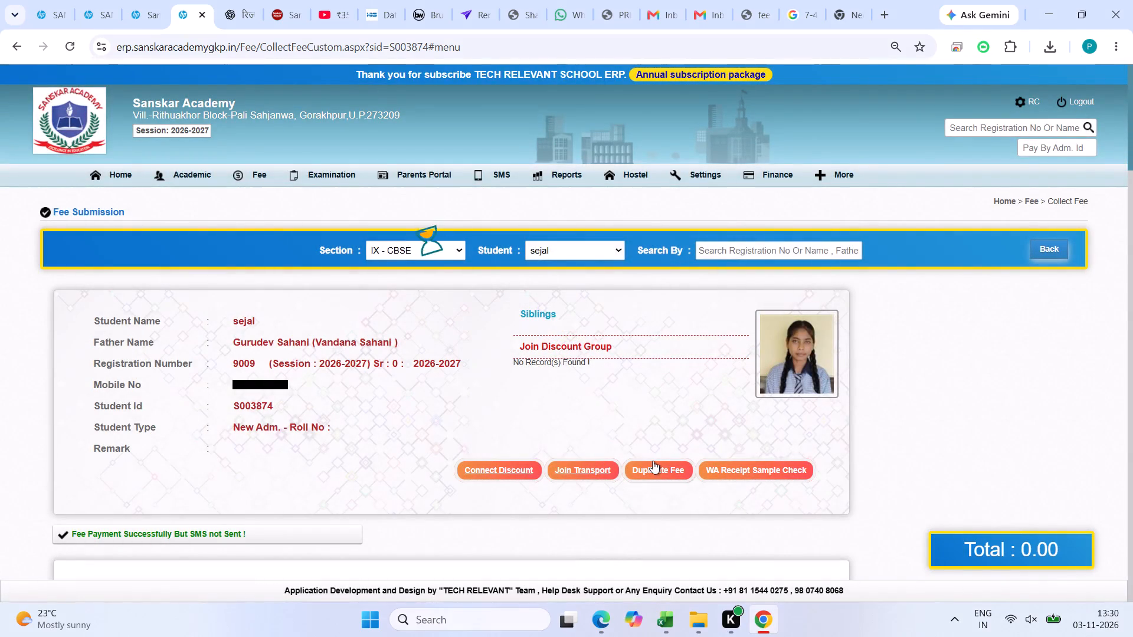
Print the fee receipt in the A4 landscape 2 Receipt format on the EPSON M1050 Series, and close the receipt.
{"action": "left_click", "coordinate": [795, 191]}
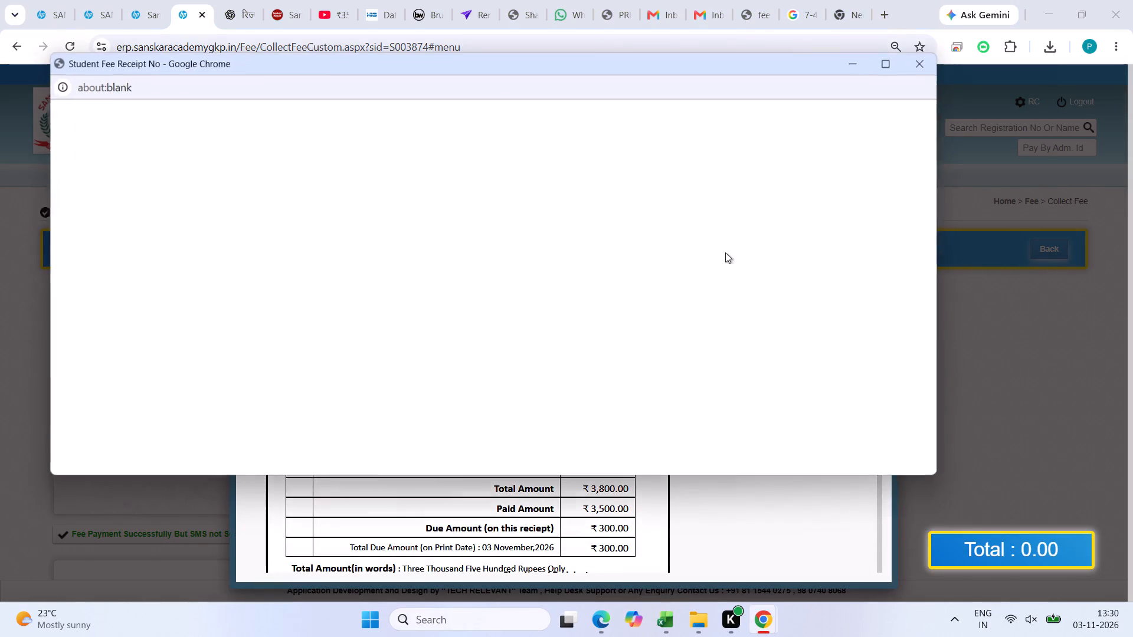
{"action": "scroll", "coordinate": [713, 264], "scroll_direction": "down", "scroll_amount": 4}
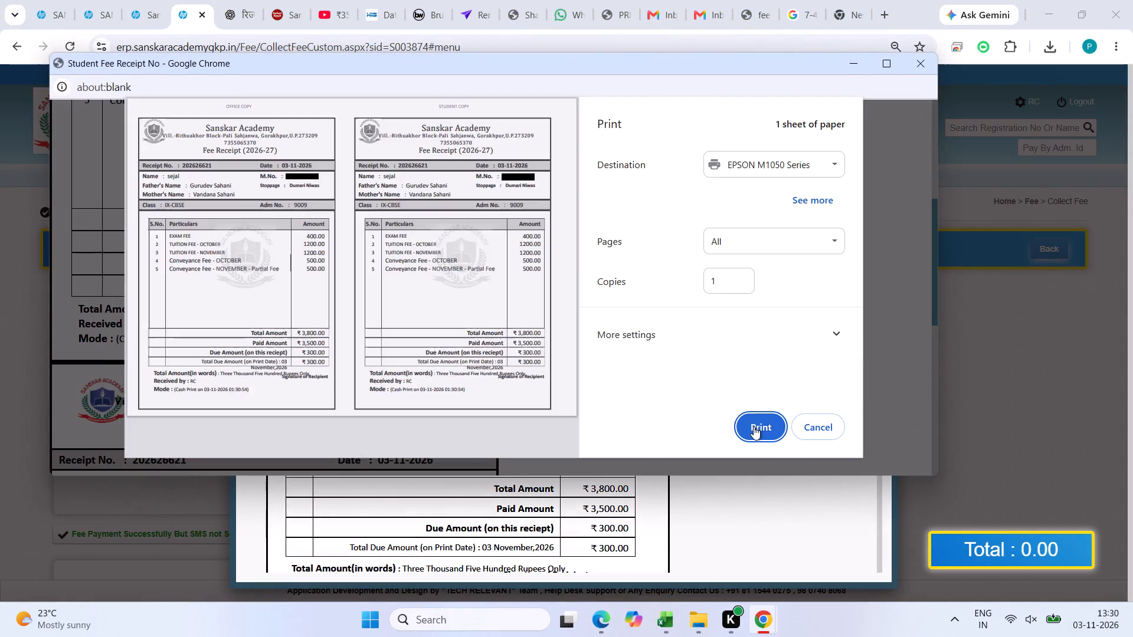
{"action": "left_click", "coordinate": [754, 426]}
{"action": "left_click", "coordinate": [924, 61]}
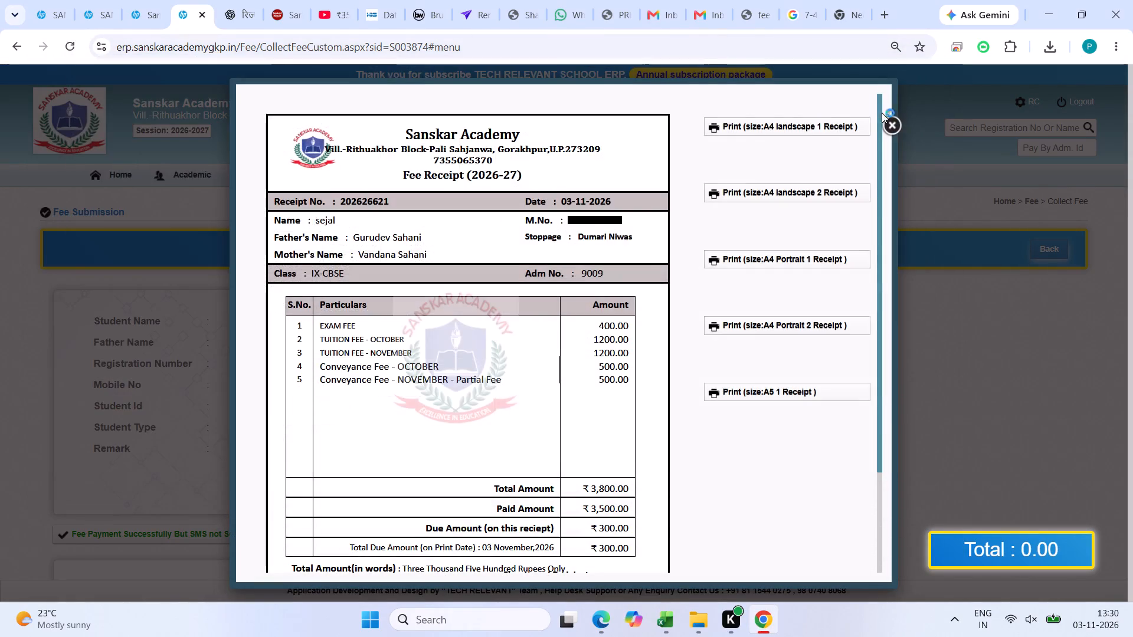
{"action": "left_click", "coordinate": [883, 120]}
{"action": "left_click", "coordinate": [987, 128]}
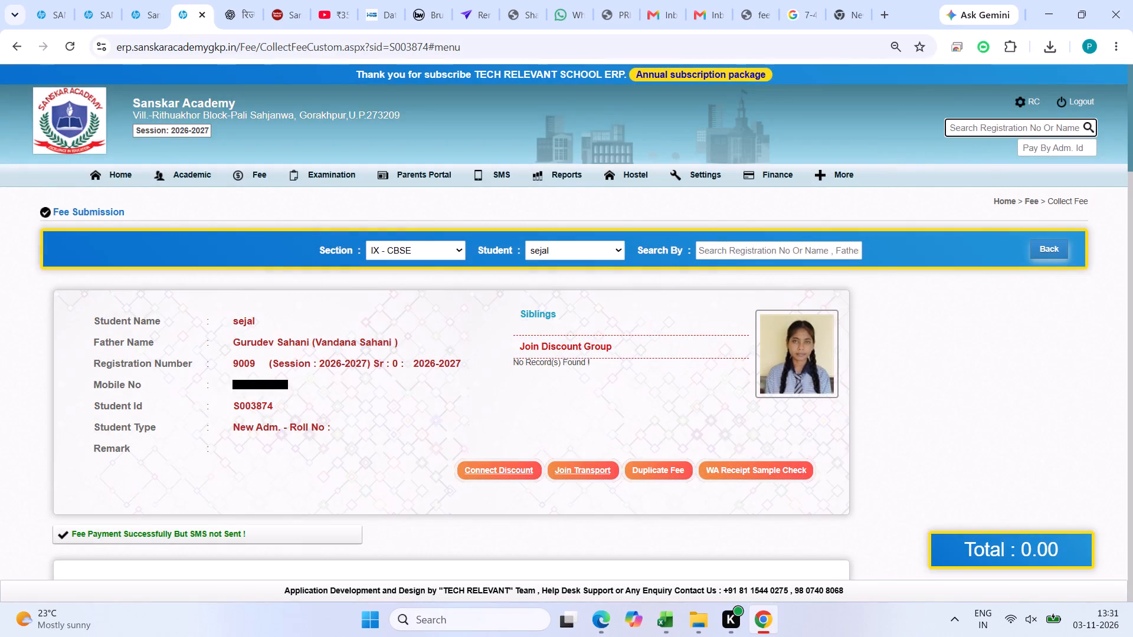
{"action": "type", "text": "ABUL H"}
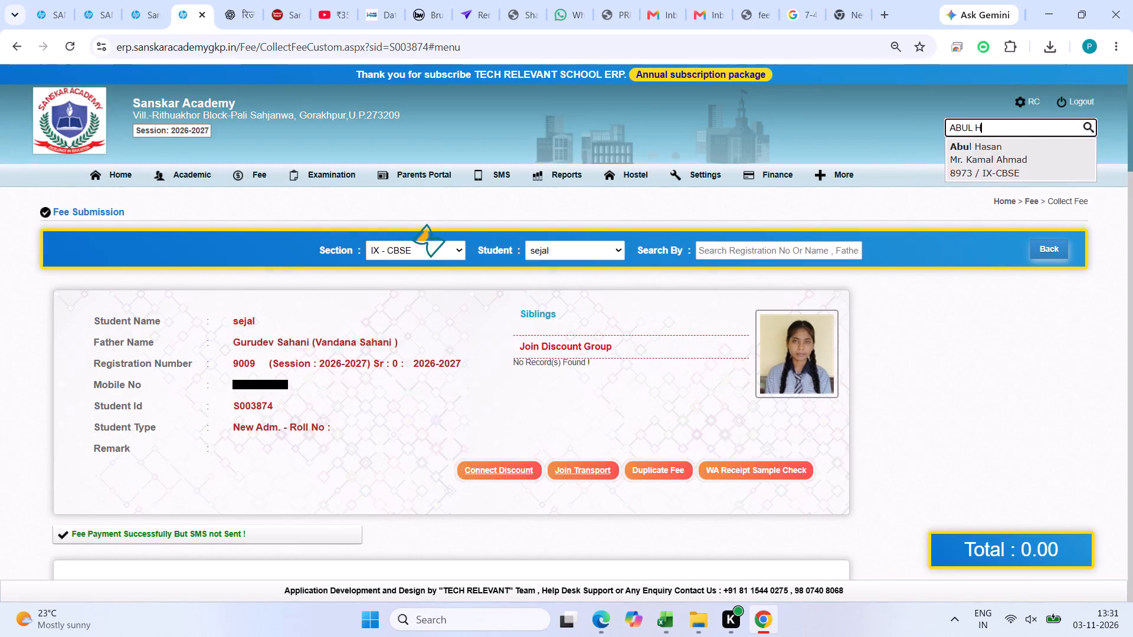
{"action": "left_click", "coordinate": [996, 171]}
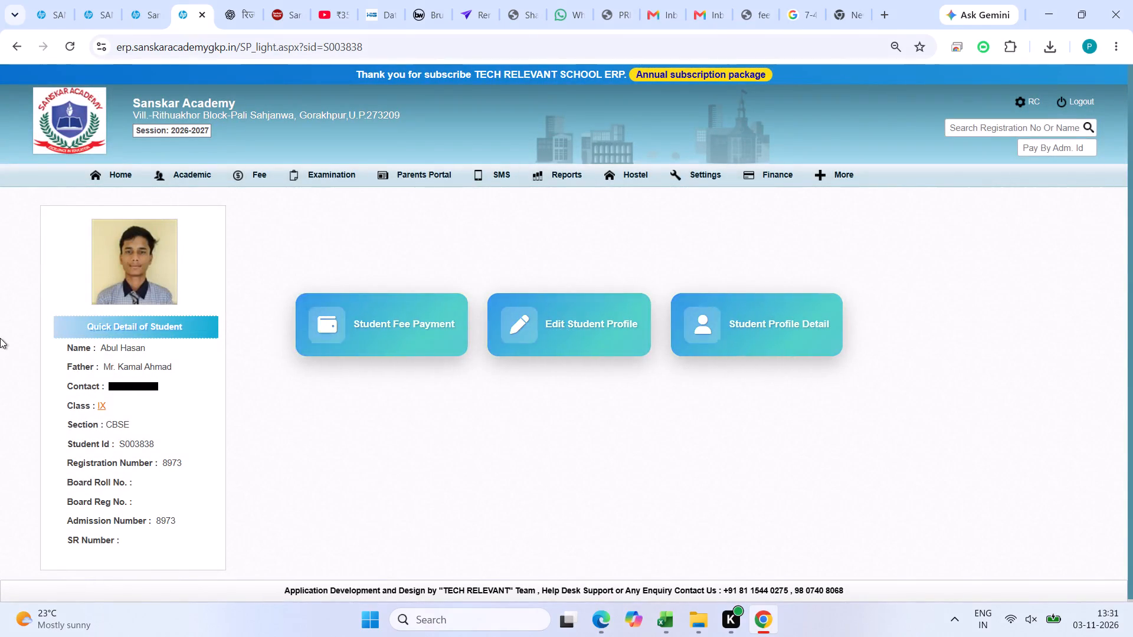
{"action": "left_click", "coordinate": [415, 324]}
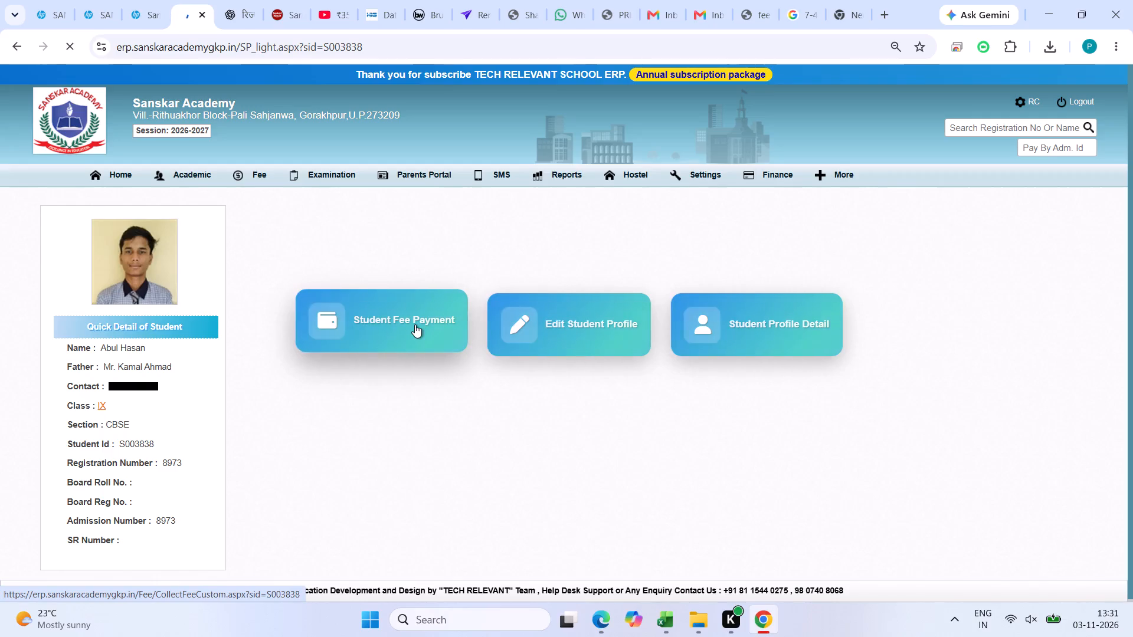
Select the second-quarter exam fee and the October tuition and transport fees for payment.
{"action": "scroll", "coordinate": [415, 324], "scroll_direction": "down", "scroll_amount": 5}
{"action": "scroll", "coordinate": [415, 324], "scroll_direction": "up", "scroll_amount": 1}
{"action": "scroll", "coordinate": [415, 324], "scroll_direction": "down", "scroll_amount": 1}
{"action": "scroll", "coordinate": [415, 324], "scroll_direction": "up", "scroll_amount": 1}
{"action": "scroll", "coordinate": [415, 324], "scroll_direction": "down", "scroll_amount": 1}
{"action": "scroll", "coordinate": [415, 324], "scroll_direction": "up", "scroll_amount": 1}
{"action": "scroll", "coordinate": [415, 324], "scroll_direction": "down", "scroll_amount": 1}
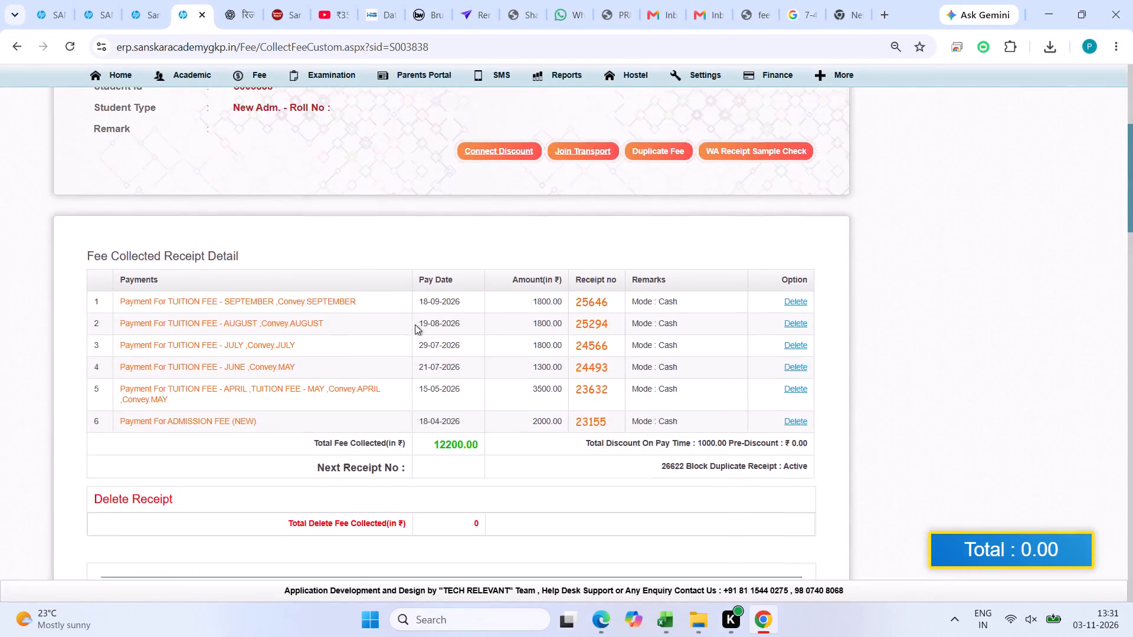
{"action": "scroll", "coordinate": [415, 324], "scroll_direction": "down", "scroll_amount": 8}
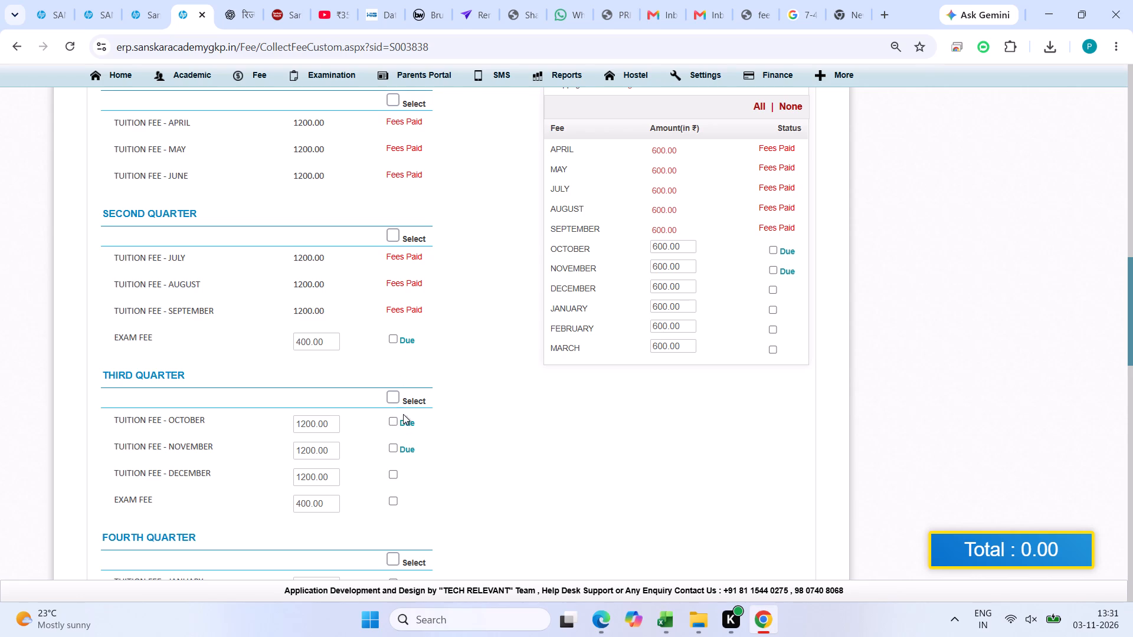
{"action": "left_click", "coordinate": [391, 419]}
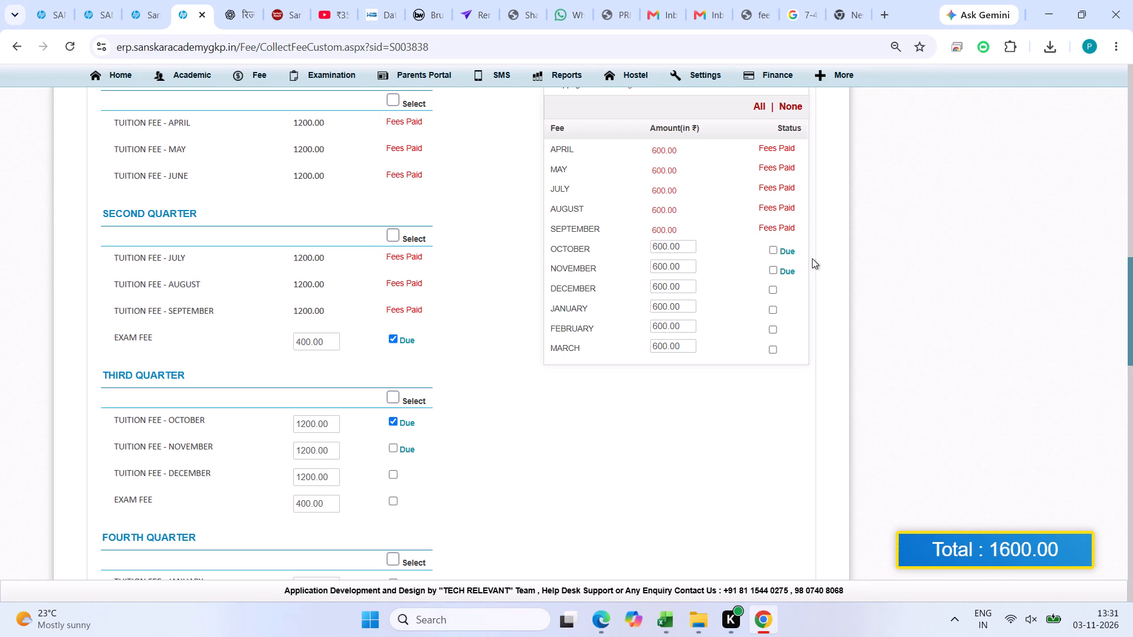
{"action": "left_click", "coordinate": [774, 249]}
{"action": "scroll", "coordinate": [219, 442], "scroll_direction": "down", "scroll_amount": 12}
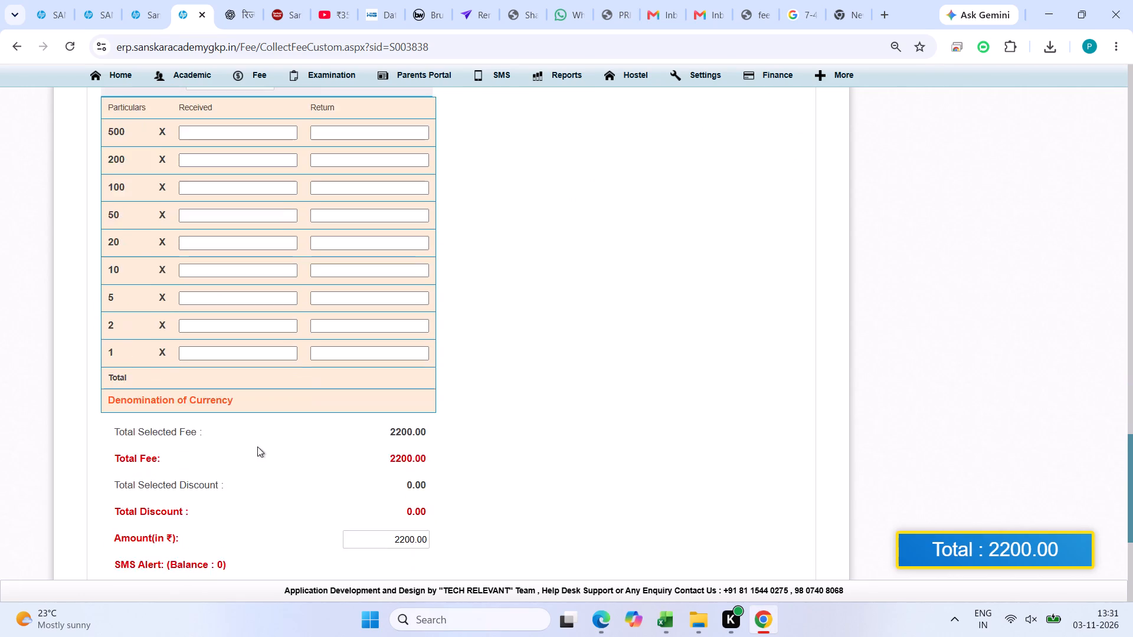
Set the amount paid to 2000 and submit the fee payment.
{"action": "scroll", "coordinate": [285, 446], "scroll_direction": "down", "scroll_amount": 2}
{"action": "left_click_drag", "start_coordinate": [427, 391], "coordinate": [315, 382]}
{"action": "type", "text": "2000"}
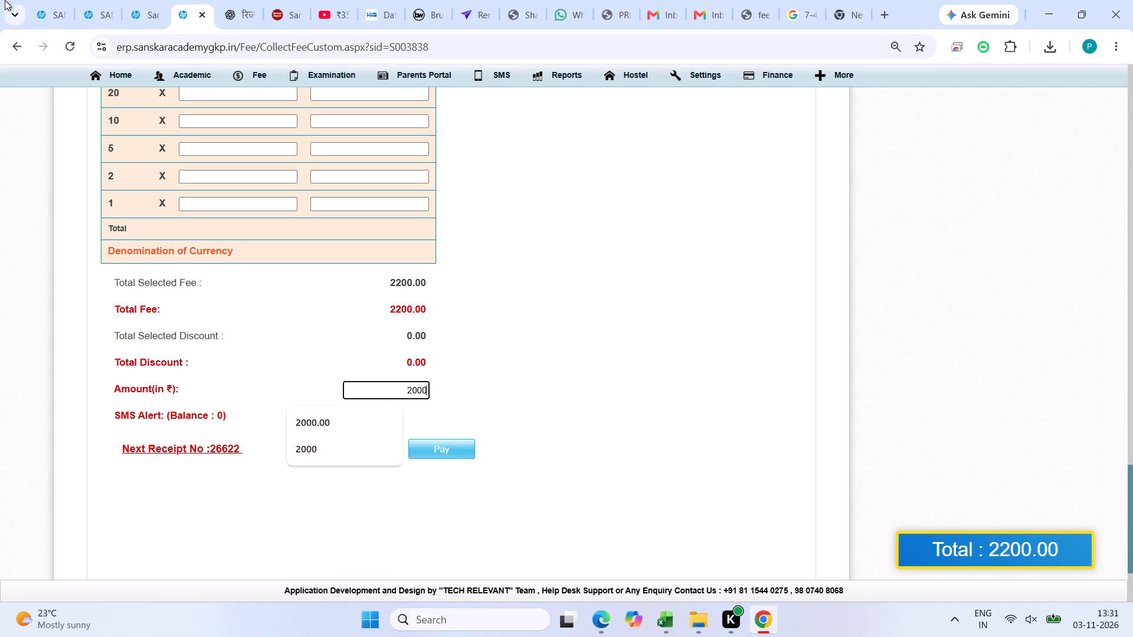
{"action": "left_click", "coordinate": [608, 329]}
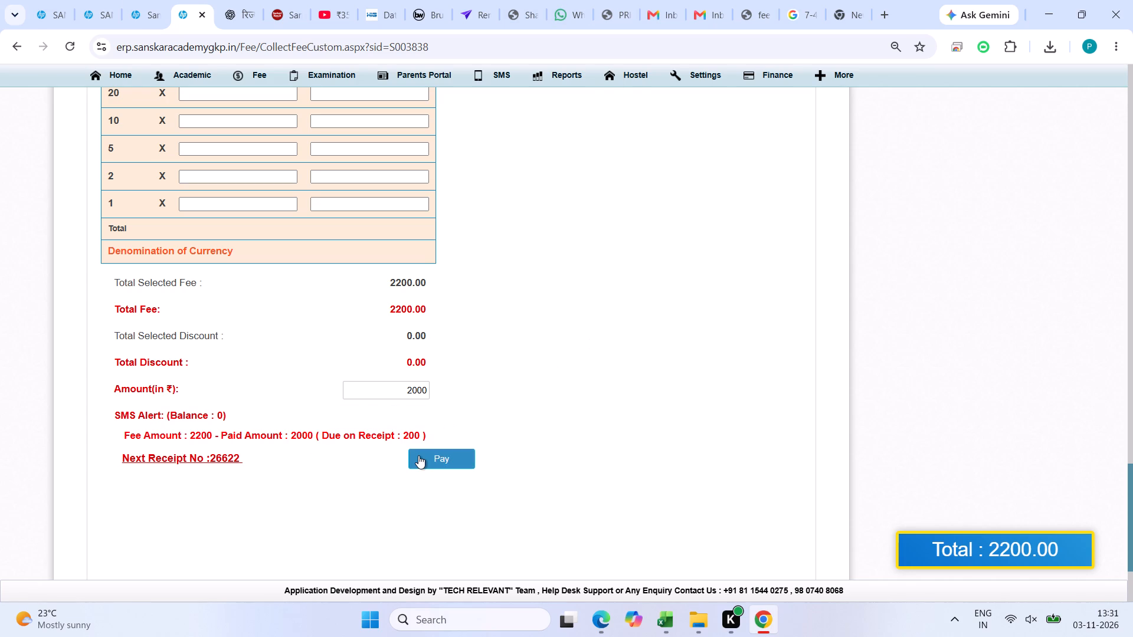
{"action": "scroll", "coordinate": [427, 454], "scroll_direction": "up", "scroll_amount": 3}
{"action": "scroll", "coordinate": [427, 454], "scroll_direction": "down", "scroll_amount": 1}
{"action": "scroll", "coordinate": [427, 454], "scroll_direction": "up", "scroll_amount": 1}
{"action": "scroll", "coordinate": [433, 452], "scroll_direction": "down", "scroll_amount": 1}
{"action": "scroll", "coordinate": [433, 452], "scroll_direction": "up", "scroll_amount": 1}
{"action": "scroll", "coordinate": [433, 452], "scroll_direction": "down", "scroll_amount": 1}
{"action": "scroll", "coordinate": [433, 452], "scroll_direction": "up", "scroll_amount": 6}
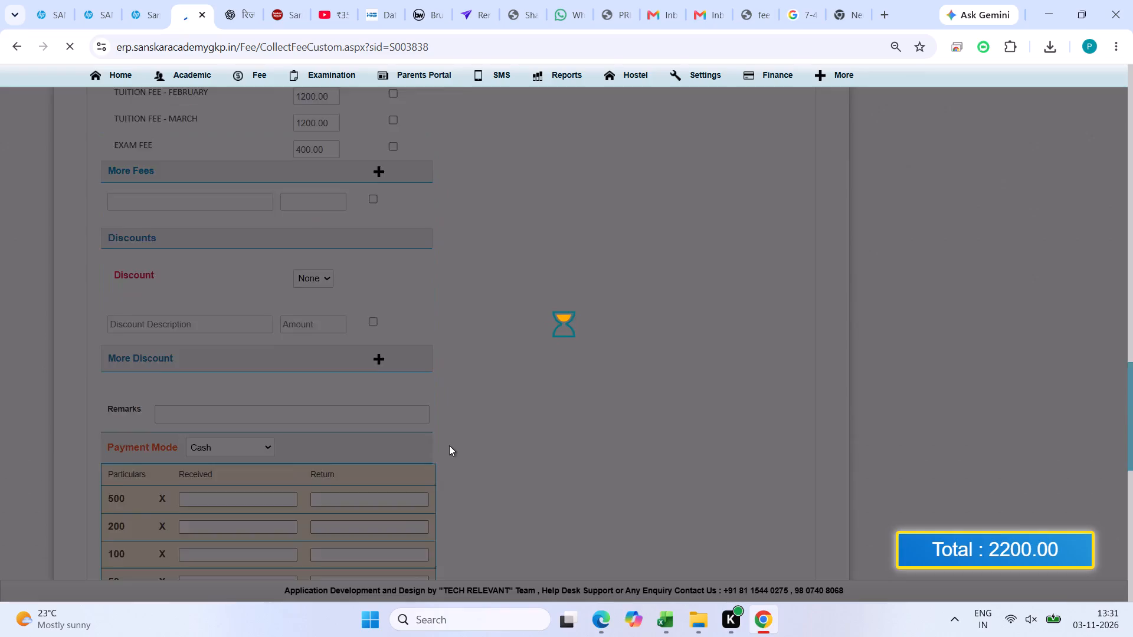
{"action": "scroll", "coordinate": [449, 445], "scroll_direction": "up", "scroll_amount": 13}
{"action": "scroll", "coordinate": [461, 440], "scroll_direction": "down", "scroll_amount": 1}
{"action": "scroll", "coordinate": [461, 440], "scroll_direction": "up", "scroll_amount": 3}
{"action": "scroll", "coordinate": [461, 440], "scroll_direction": "down", "scroll_amount": 1}
{"action": "scroll", "coordinate": [461, 440], "scroll_direction": "up", "scroll_amount": 1}
{"action": "scroll", "coordinate": [461, 440], "scroll_direction": "down", "scroll_amount": 1}
{"action": "scroll", "coordinate": [468, 438], "scroll_direction": "up", "scroll_amount": 3}
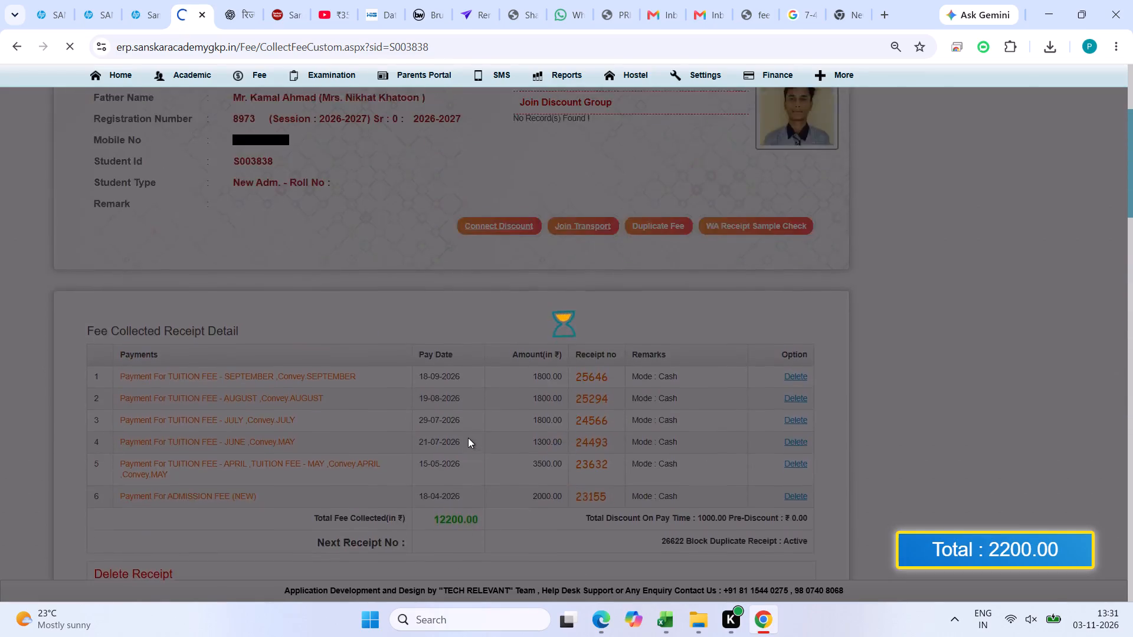
{"action": "scroll", "coordinate": [468, 438], "scroll_direction": "up", "scroll_amount": 15}
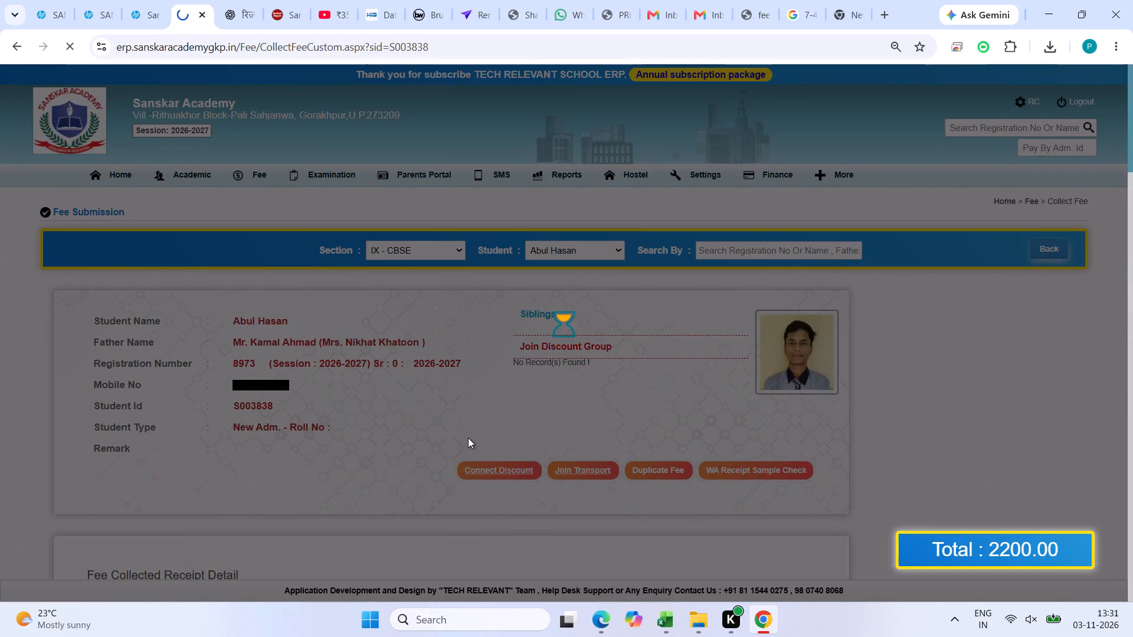
{"action": "scroll", "coordinate": [468, 438], "scroll_direction": "up", "scroll_amount": 6}
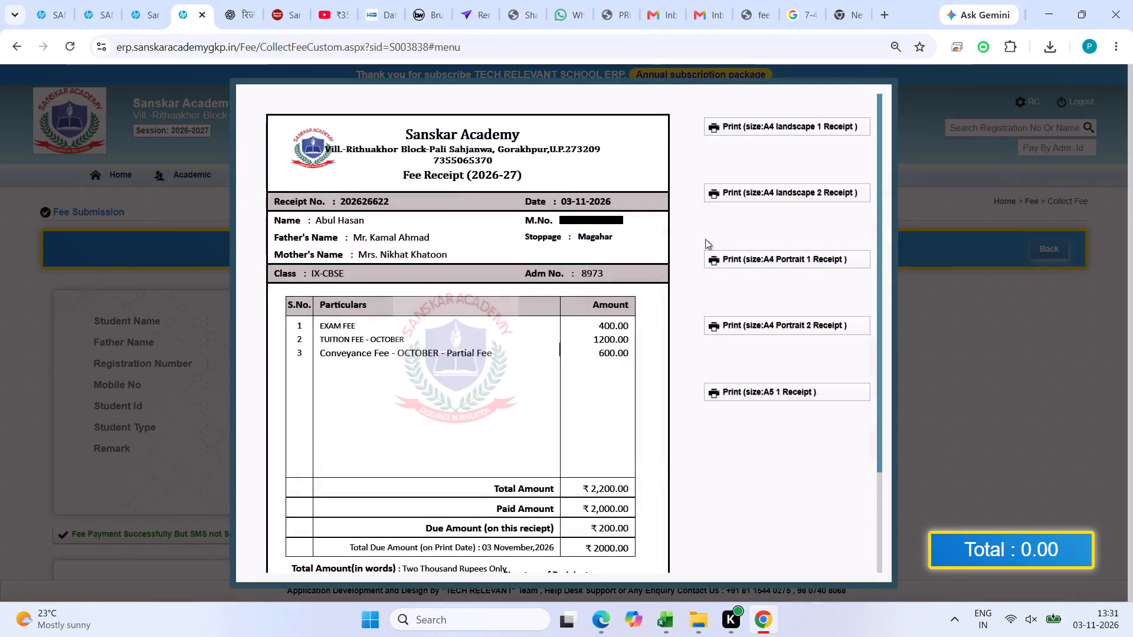
Print the fee receipt in the A4 landscape 2 Receipt format on the EPSON M1050 Series, and close the receipt print window.
{"action": "left_click", "coordinate": [745, 203]}
{"action": "left_click", "coordinate": [744, 195]}
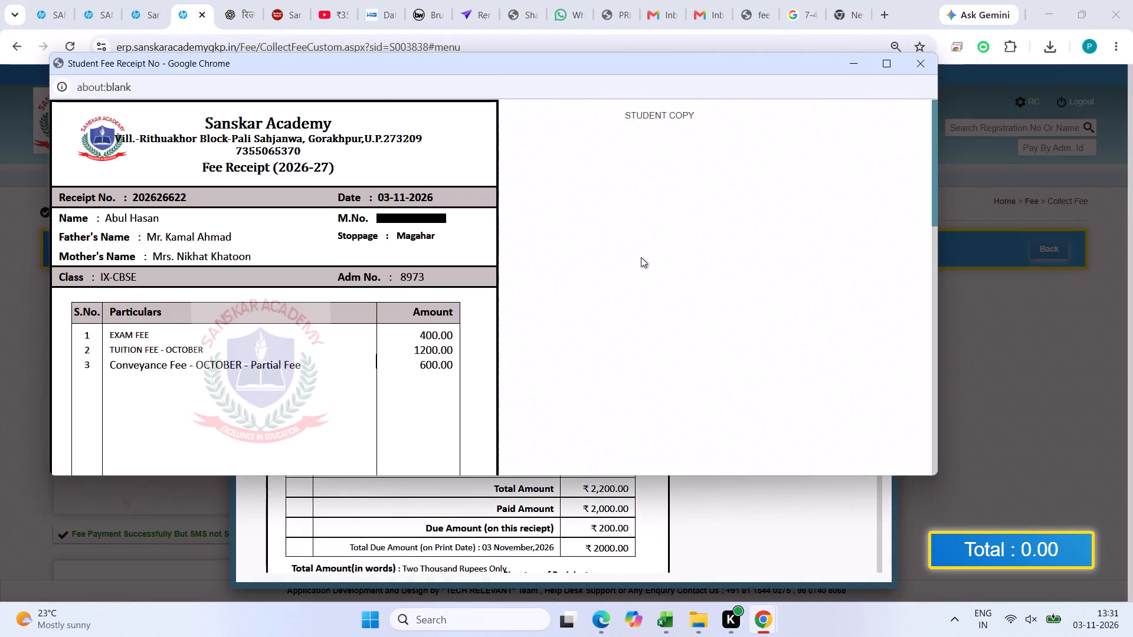
{"action": "left_click", "coordinate": [748, 421]}
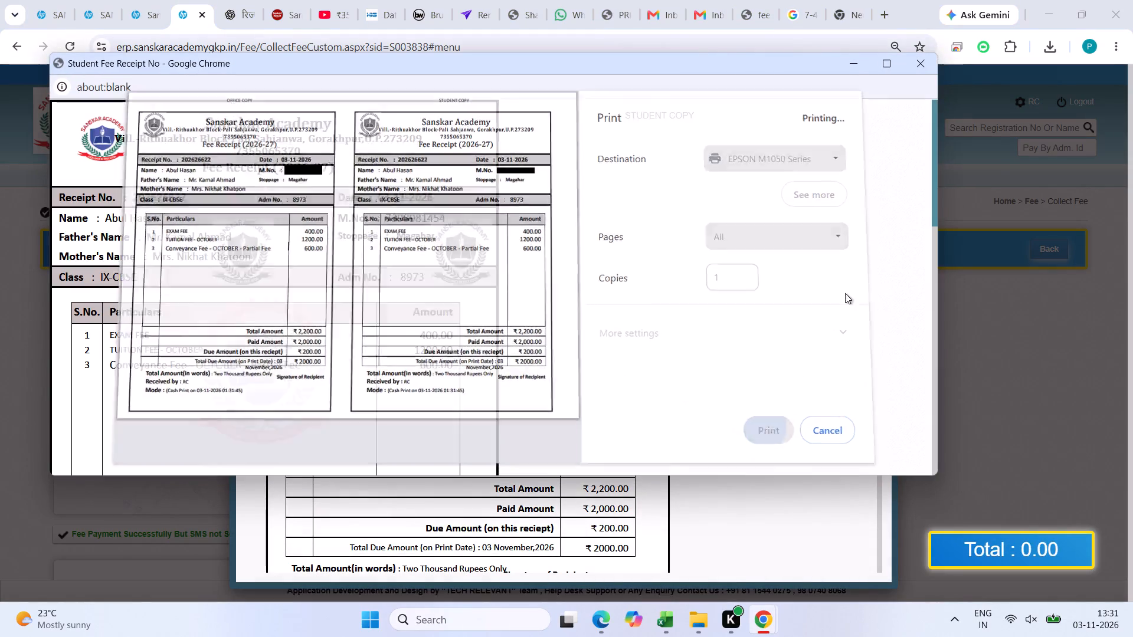
{"action": "left_click", "coordinate": [916, 61]}
Switch to the Sanskar Intermediate College ERP, dismiss the printer status alert, and open the student fee collection page.
{"action": "left_click", "coordinate": [101, 3]}
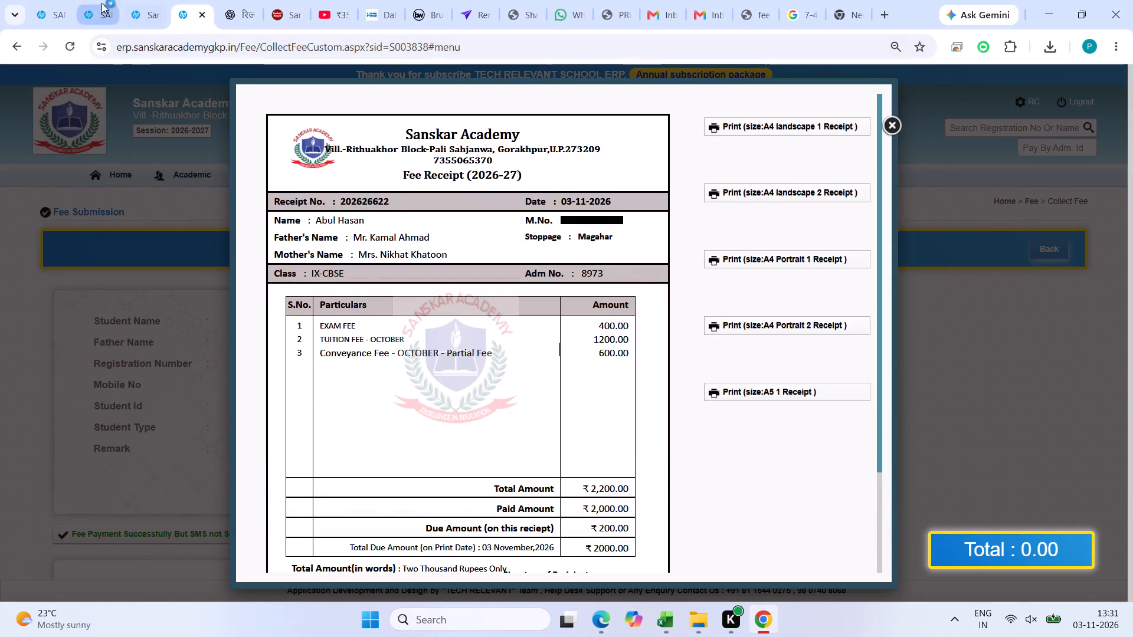
{"action": "scroll", "coordinate": [252, 117], "scroll_direction": "up", "scroll_amount": 4}
{"action": "left_click", "coordinate": [302, 188]}
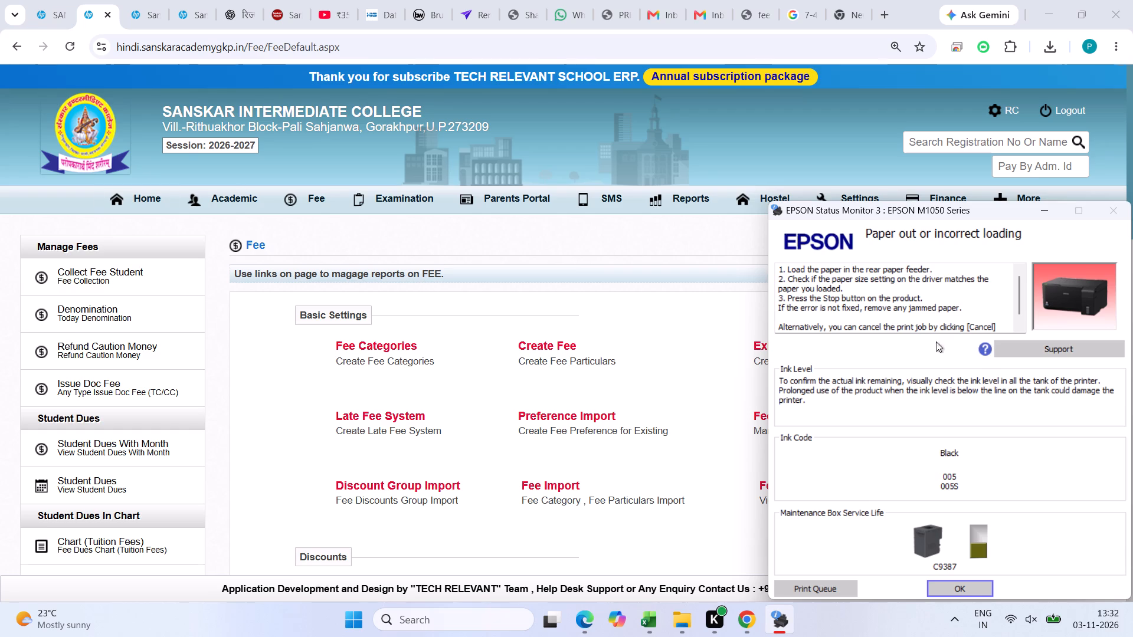
{"action": "left_click", "coordinate": [951, 588]}
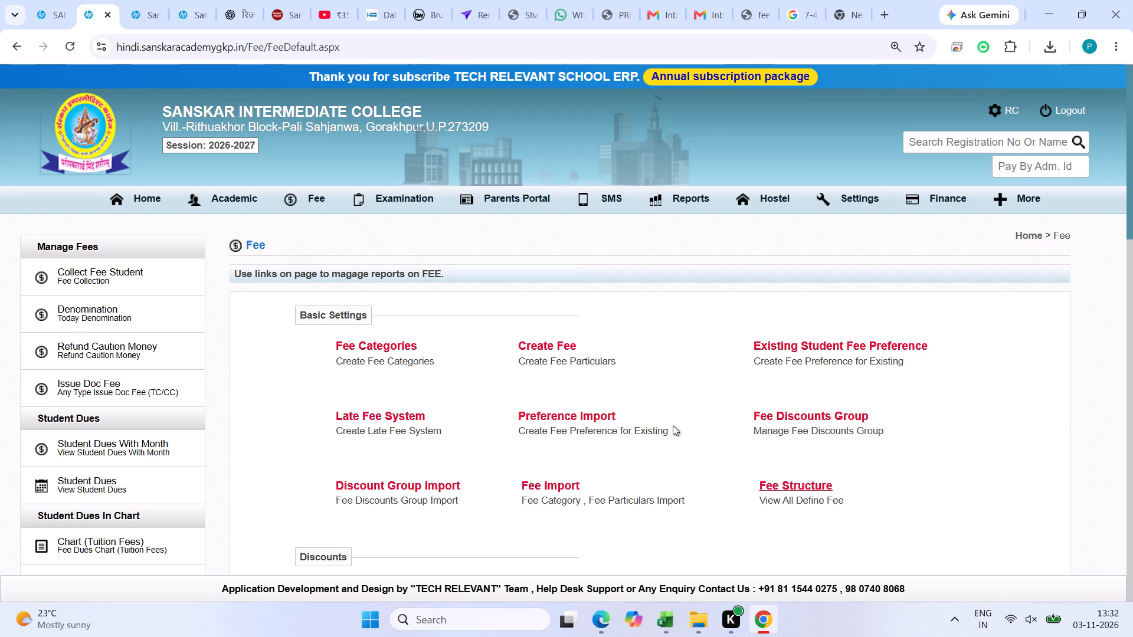
{"action": "left_click", "coordinate": [117, 280]}
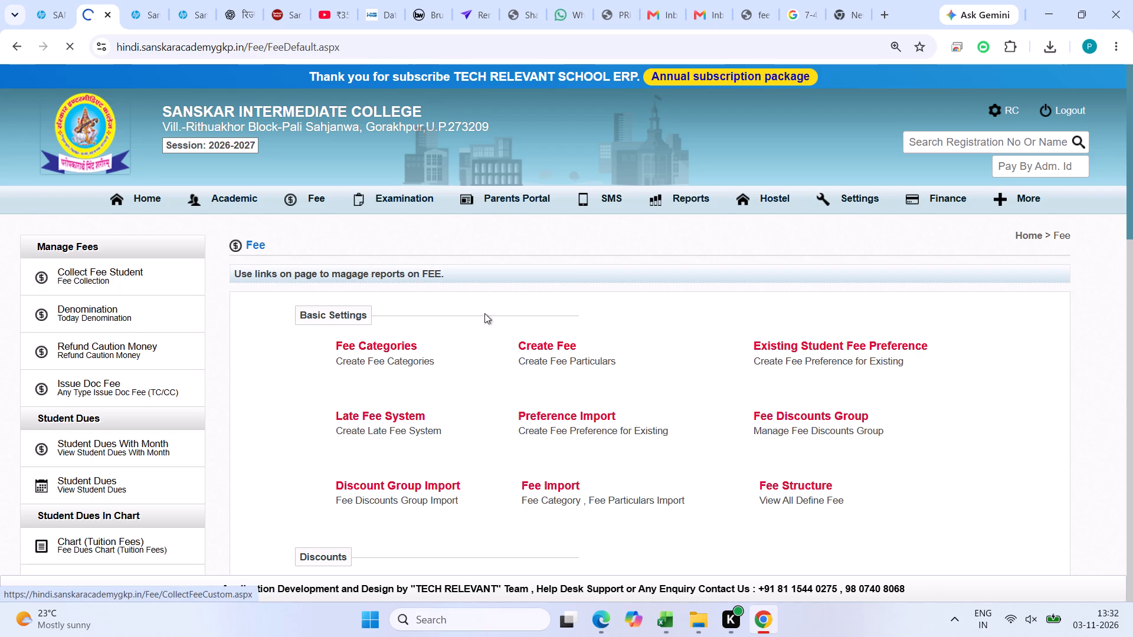
Open the fee record of student Shreyansh in section X CBSE - A.
{"action": "left_click", "coordinate": [417, 290]}
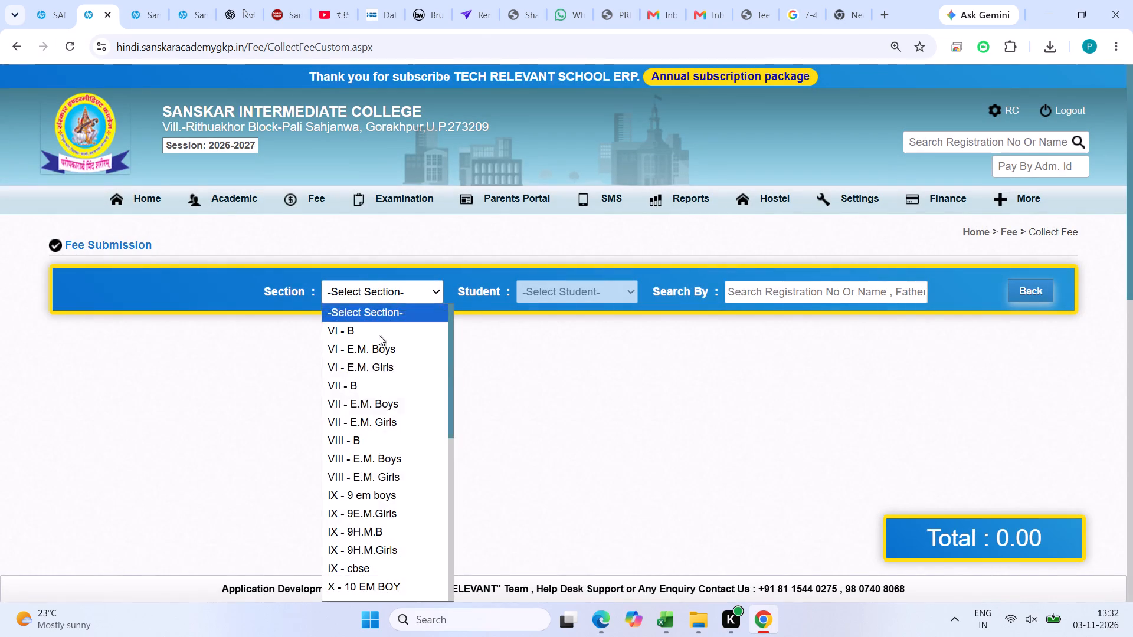
{"action": "scroll", "coordinate": [382, 542], "scroll_direction": "down", "scroll_amount": 1}
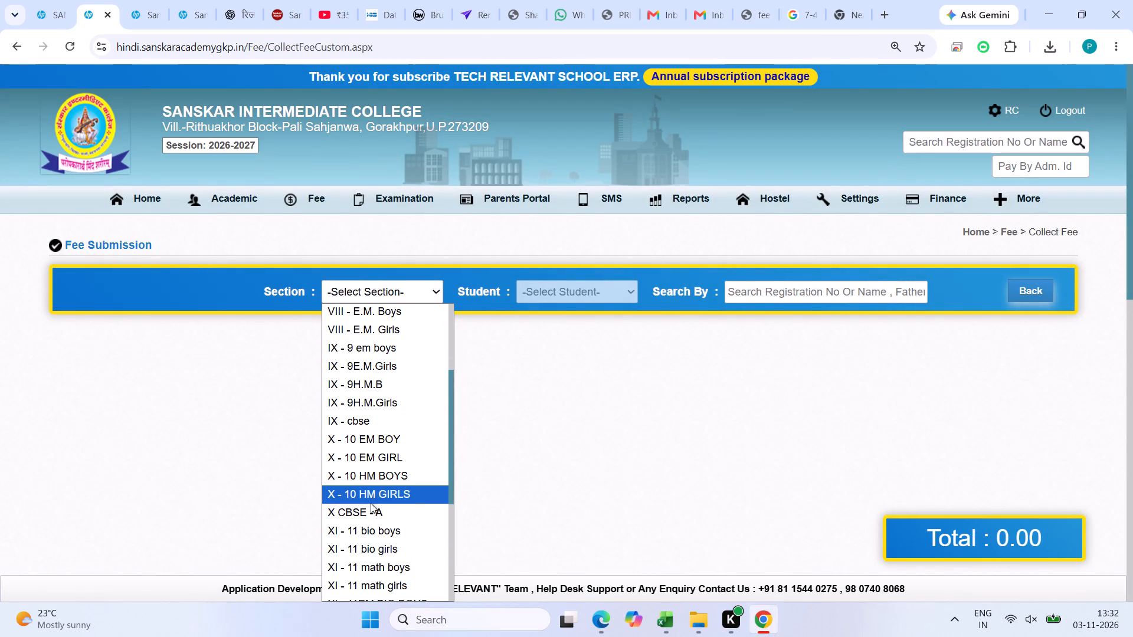
{"action": "left_click", "coordinate": [371, 505]}
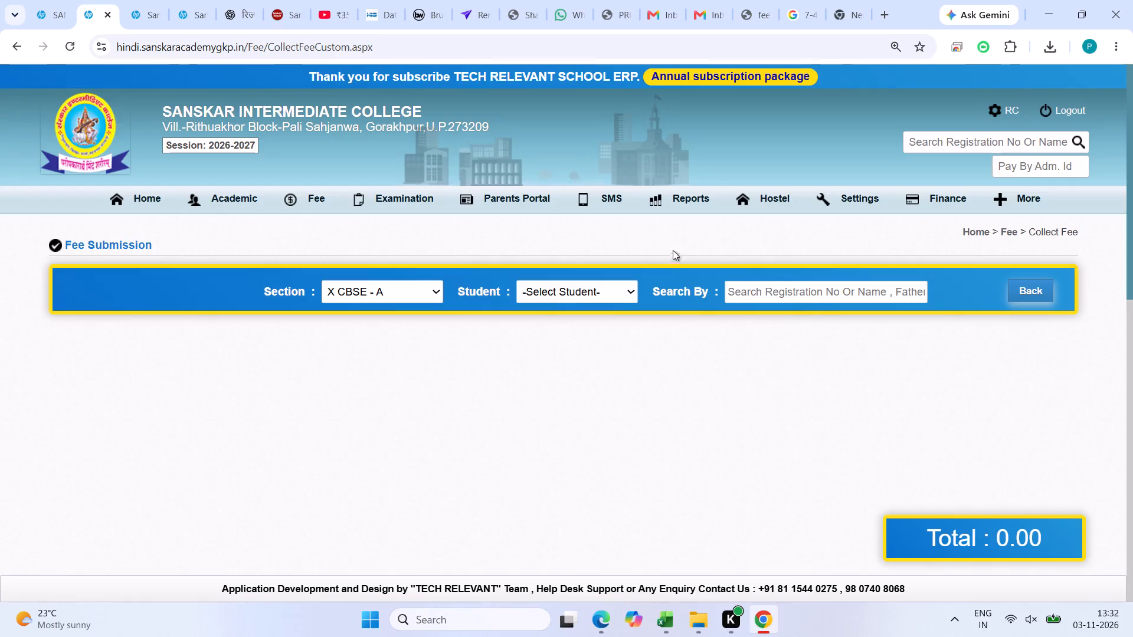
{"action": "left_click", "coordinate": [617, 298]}
{"action": "key", "text": "s"}
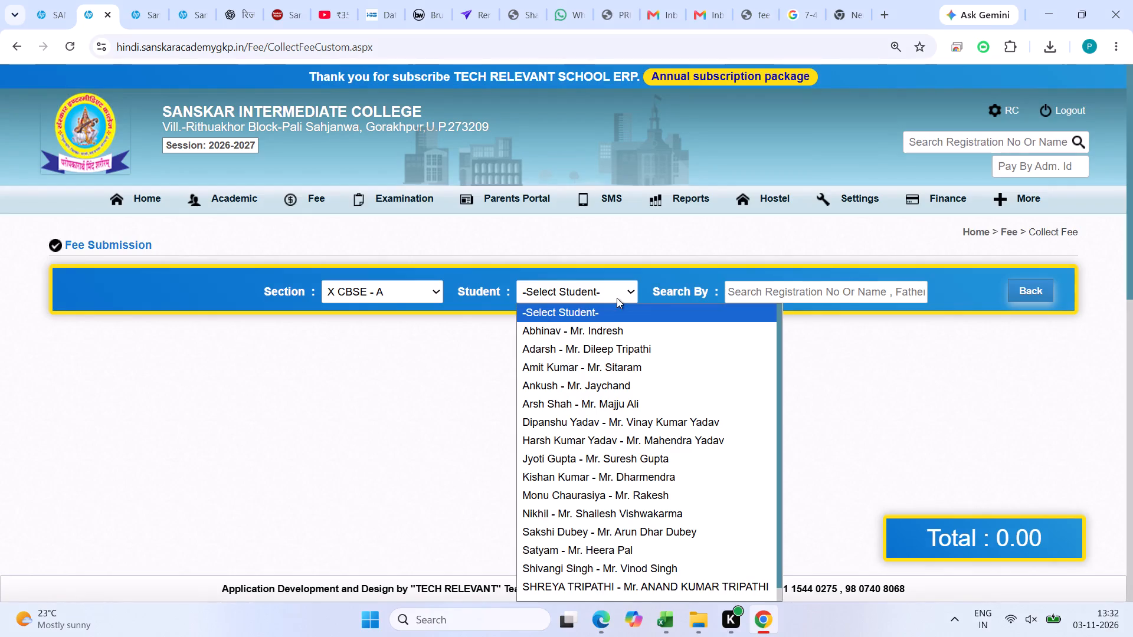
{"action": "type", "text": "SSSS"}
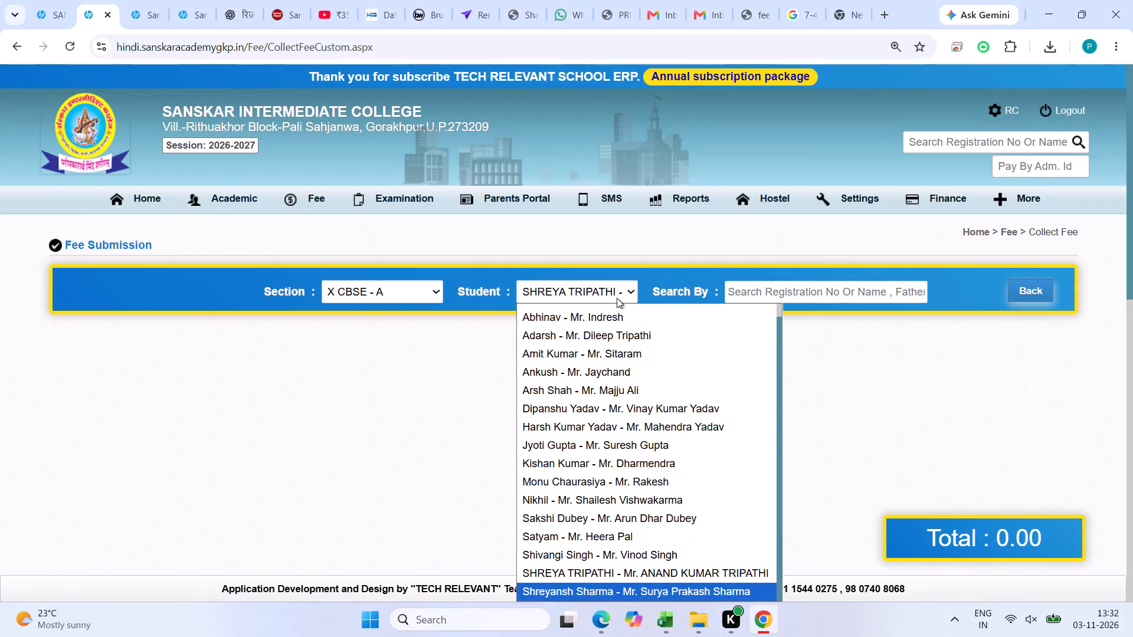
{"action": "key", "text": "Return"}
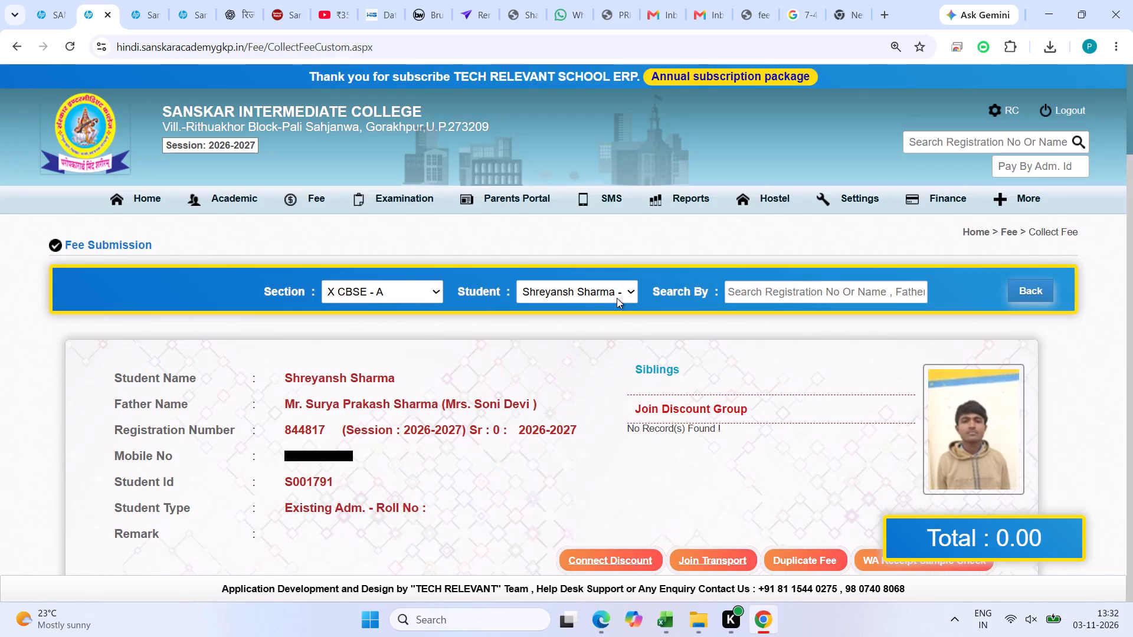
Review the student's details, collected fee receipts and the fees due by quarter.
{"action": "scroll", "coordinate": [564, 381], "scroll_direction": "down", "scroll_amount": 3}
{"action": "scroll", "coordinate": [517, 446], "scroll_direction": "up", "scroll_amount": 1}
{"action": "scroll", "coordinate": [516, 448], "scroll_direction": "down", "scroll_amount": 3}
{"action": "scroll", "coordinate": [516, 445], "scroll_direction": "up", "scroll_amount": 1}
{"action": "scroll", "coordinate": [518, 442], "scroll_direction": "down", "scroll_amount": 7}
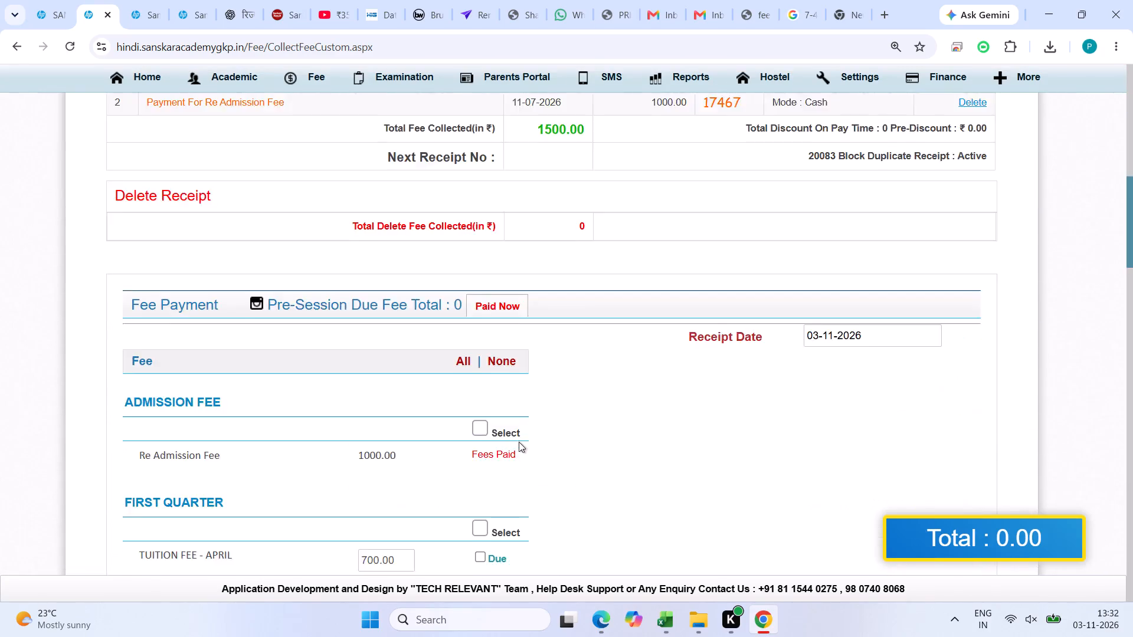
{"action": "scroll", "coordinate": [519, 442], "scroll_direction": "down", "scroll_amount": 3}
{"action": "scroll", "coordinate": [519, 442], "scroll_direction": "up", "scroll_amount": 2}
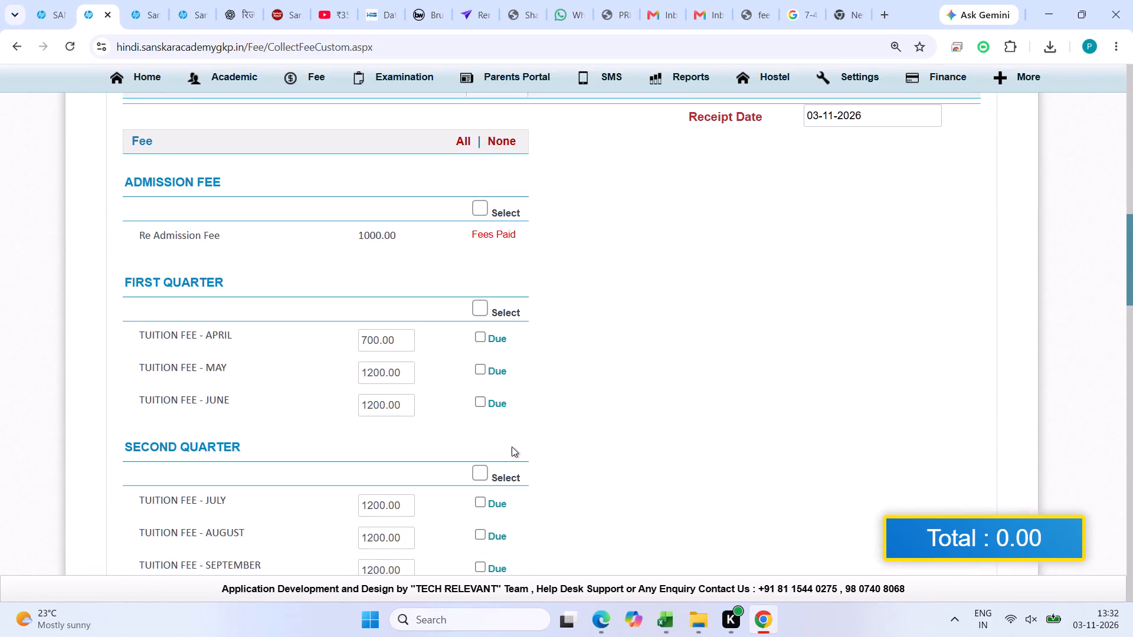
{"action": "scroll", "coordinate": [512, 446], "scroll_direction": "up", "scroll_amount": 9}
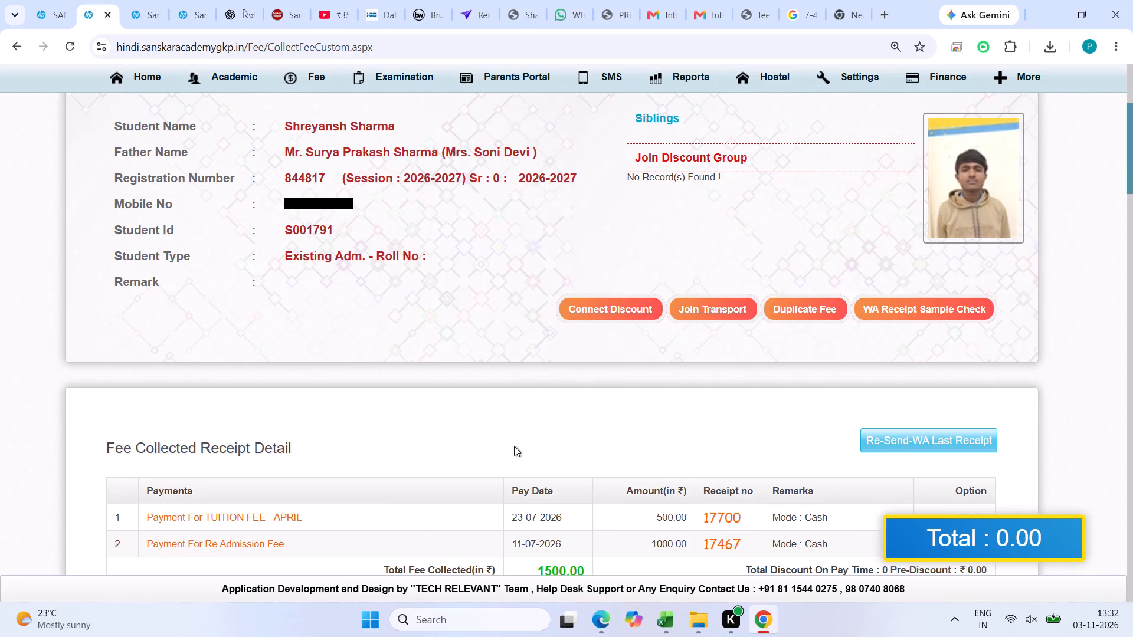
{"action": "scroll", "coordinate": [514, 446], "scroll_direction": "down", "scroll_amount": 4}
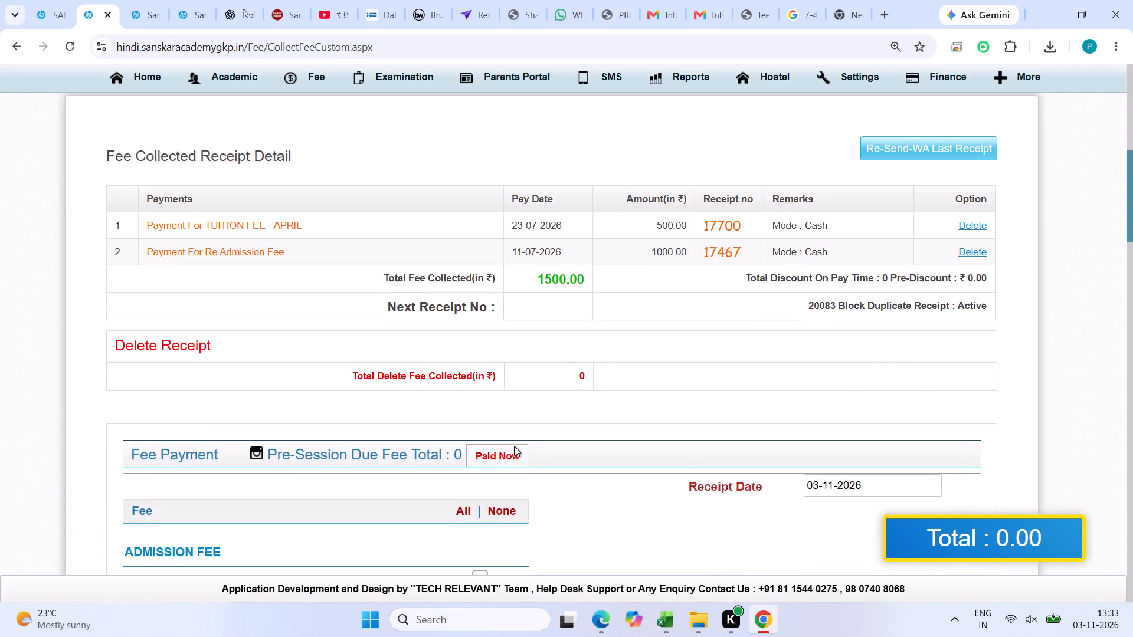
{"action": "scroll", "coordinate": [514, 446], "scroll_direction": "down", "scroll_amount": 5}
{"action": "scroll", "coordinate": [514, 446], "scroll_direction": "up", "scroll_amount": 6}
{"action": "scroll", "coordinate": [514, 446], "scroll_direction": "down", "scroll_amount": 1}
{"action": "scroll", "coordinate": [514, 446], "scroll_direction": "up", "scroll_amount": 1}
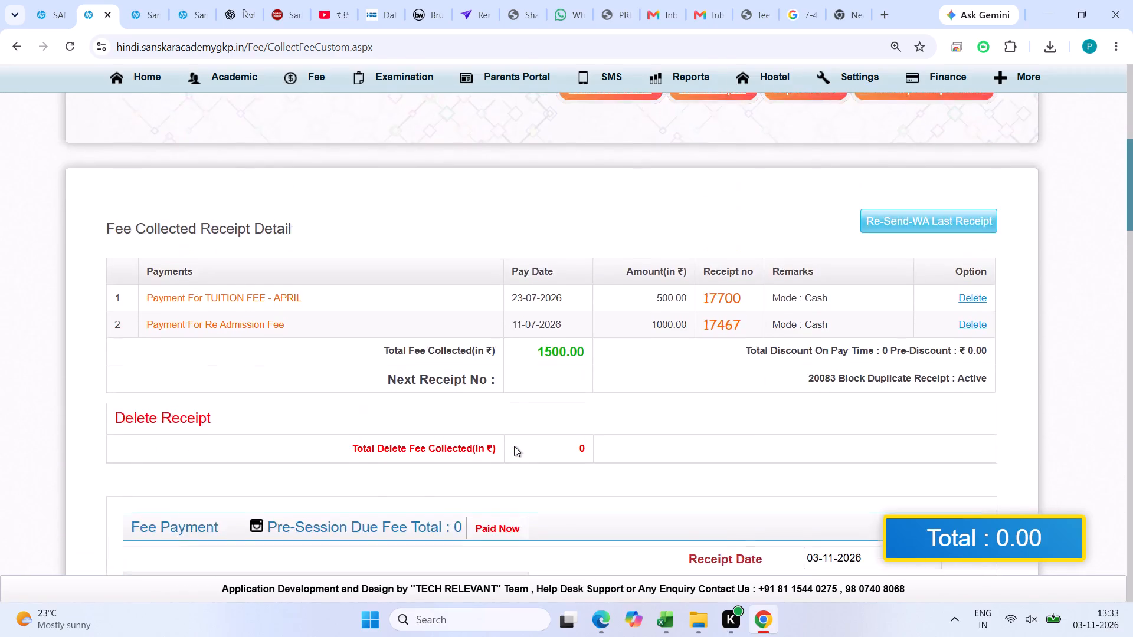
{"action": "scroll", "coordinate": [514, 446], "scroll_direction": "up", "scroll_amount": 3}
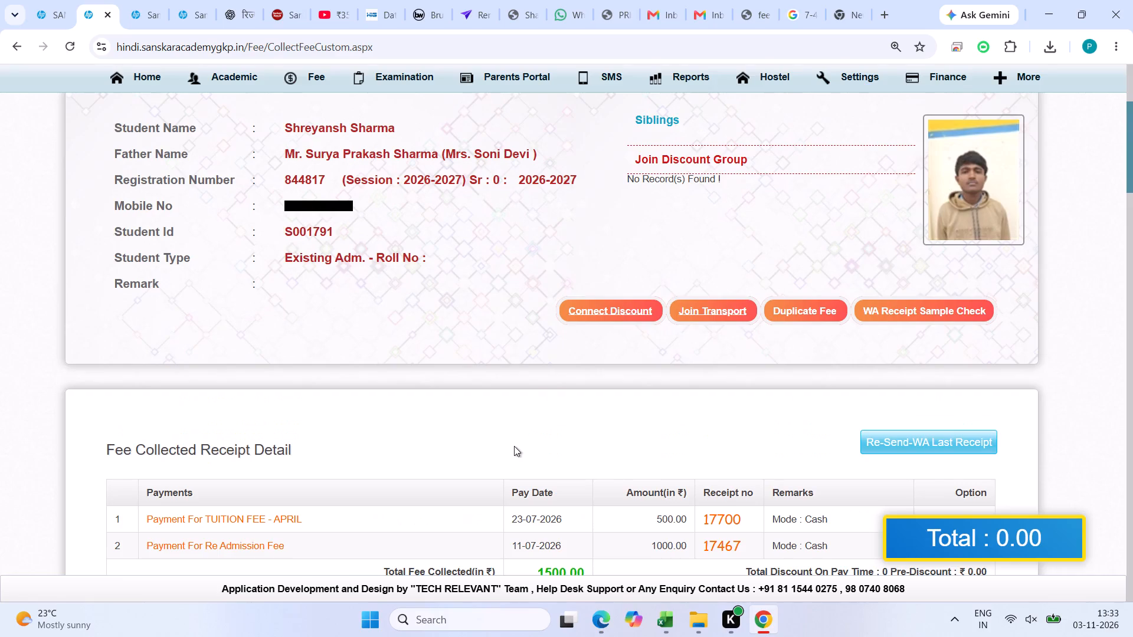
Select the first-quarter tuition fees for April, May and June for payment.
{"action": "scroll", "coordinate": [507, 612], "scroll_direction": "down", "scroll_amount": 2}
{"action": "scroll", "coordinate": [528, 590], "scroll_direction": "up", "scroll_amount": 1}
{"action": "scroll", "coordinate": [531, 586], "scroll_direction": "down", "scroll_amount": 10}
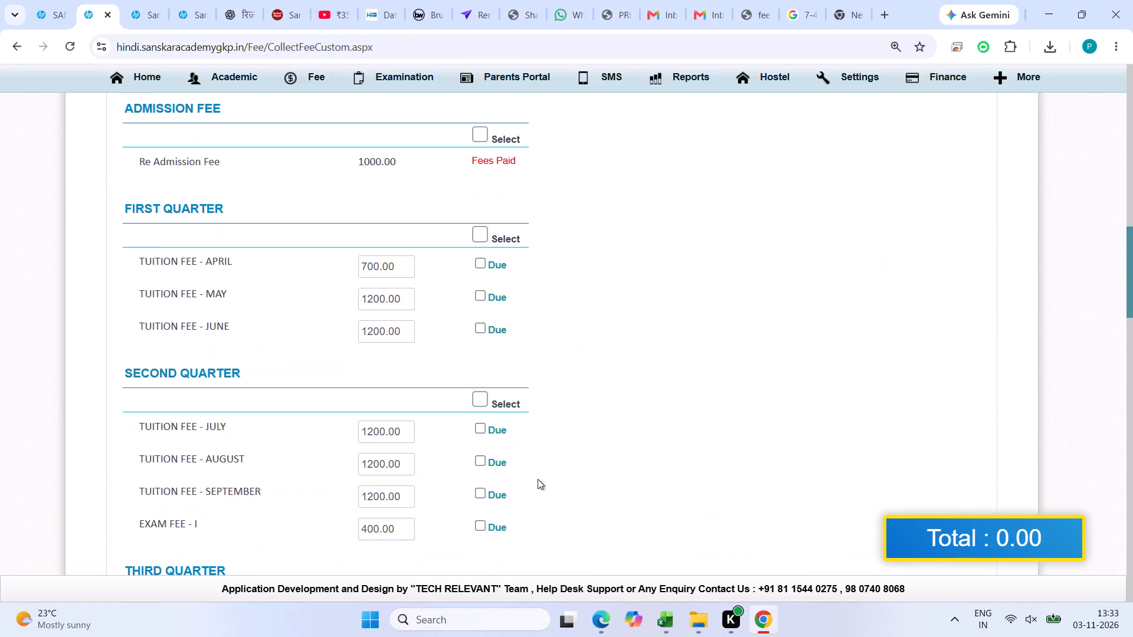
{"action": "left_click", "coordinate": [480, 329]}
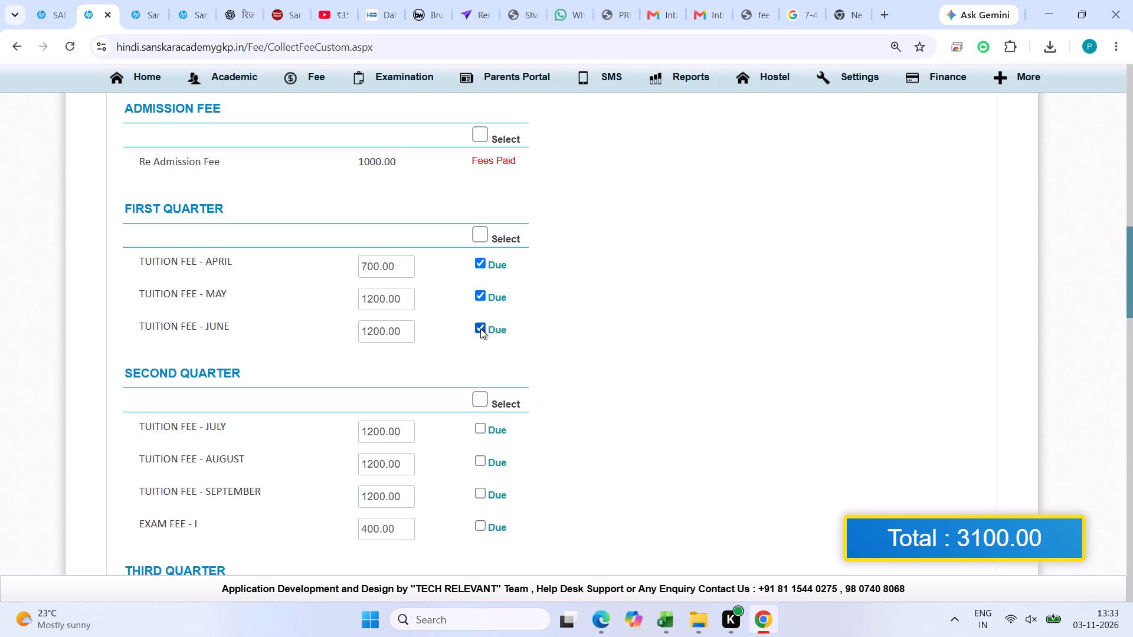
{"action": "left_click", "coordinate": [480, 329]}
{"action": "scroll", "coordinate": [480, 329], "scroll_direction": "up", "scroll_amount": 3}
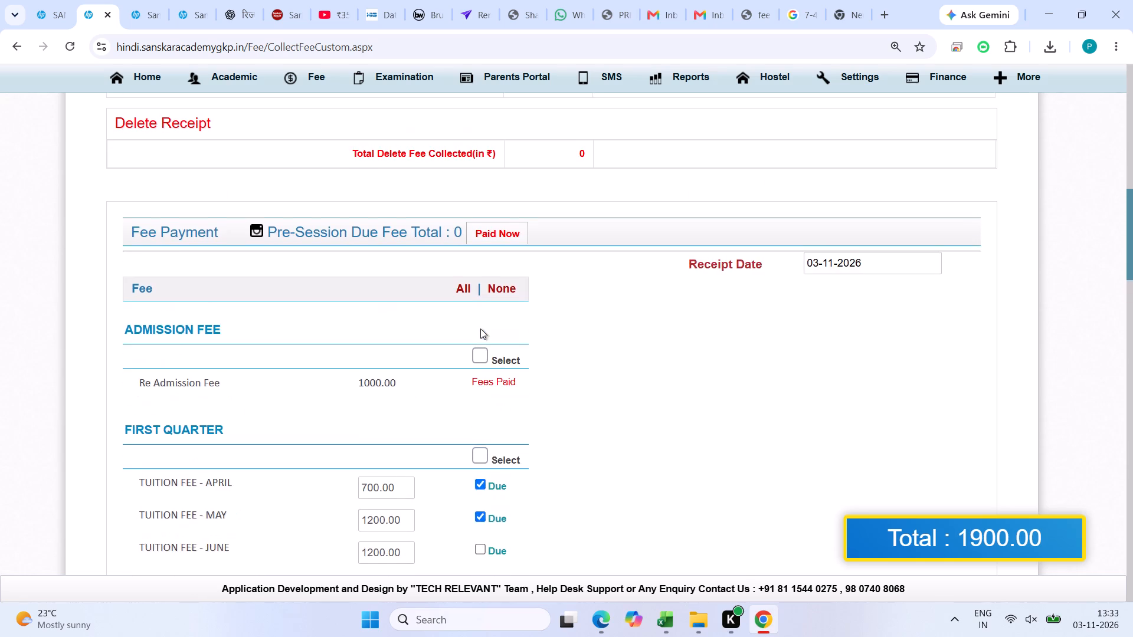
{"action": "scroll", "coordinate": [480, 329], "scroll_direction": "down", "scroll_amount": 3}
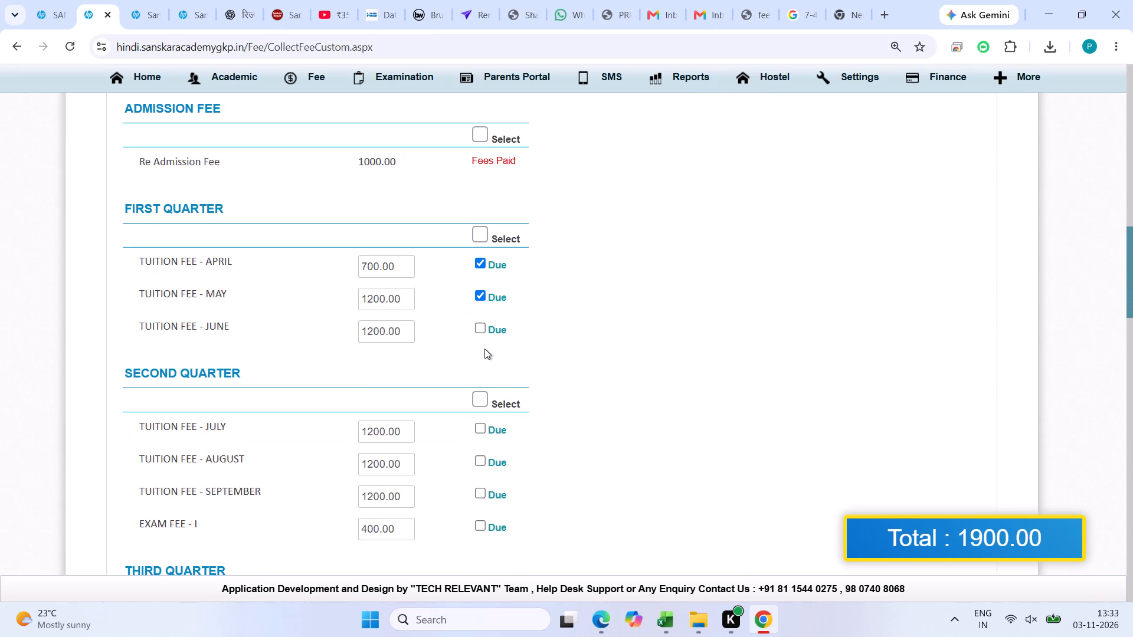
{"action": "left_click", "coordinate": [482, 330]}
Set the amount paid to 2500 and submit the fee payment.
{"action": "scroll", "coordinate": [482, 330], "scroll_direction": "down", "scroll_amount": 4}
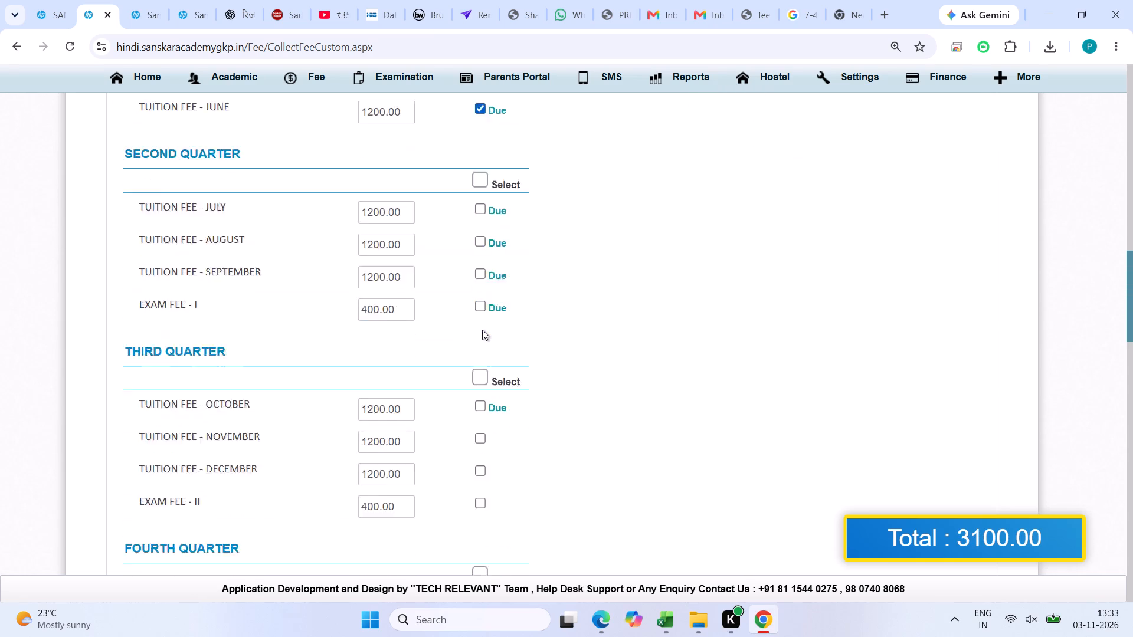
{"action": "scroll", "coordinate": [482, 330], "scroll_direction": "down", "scroll_amount": 5}
{"action": "scroll", "coordinate": [482, 330], "scroll_direction": "up", "scroll_amount": 1}
{"action": "scroll", "coordinate": [482, 330], "scroll_direction": "down", "scroll_amount": 1}
{"action": "scroll", "coordinate": [482, 330], "scroll_direction": "up", "scroll_amount": 1}
{"action": "scroll", "coordinate": [482, 330], "scroll_direction": "down", "scroll_amount": 14}
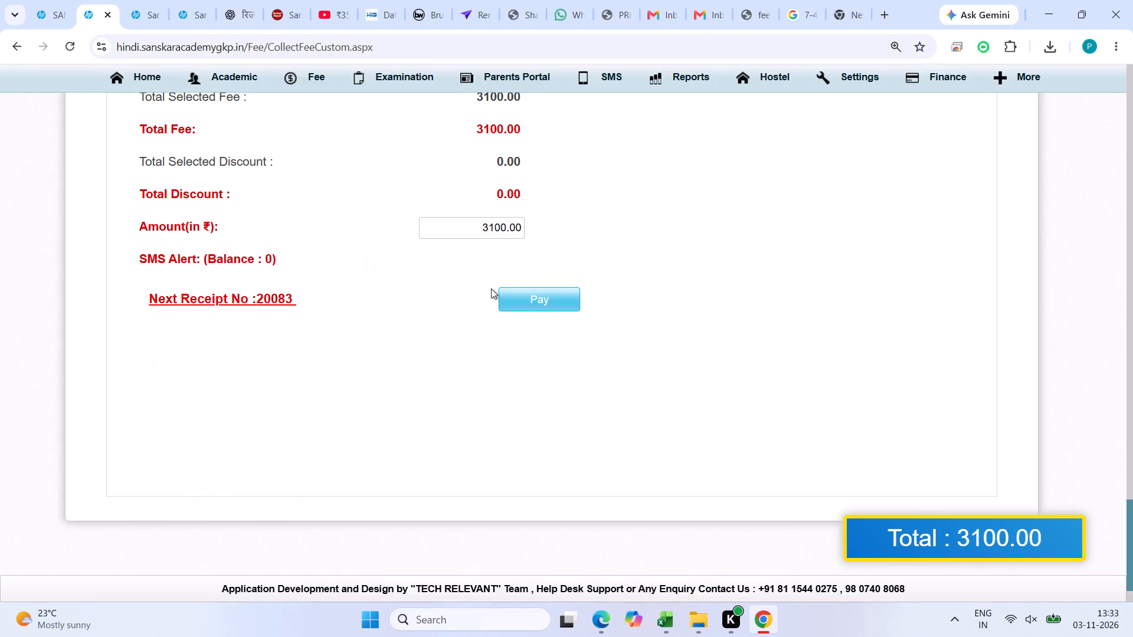
{"action": "left_click_drag", "start_coordinate": [521, 225], "coordinate": [406, 223]}
{"action": "type", "text": "2500"}
{"action": "left_click", "coordinate": [660, 210]}
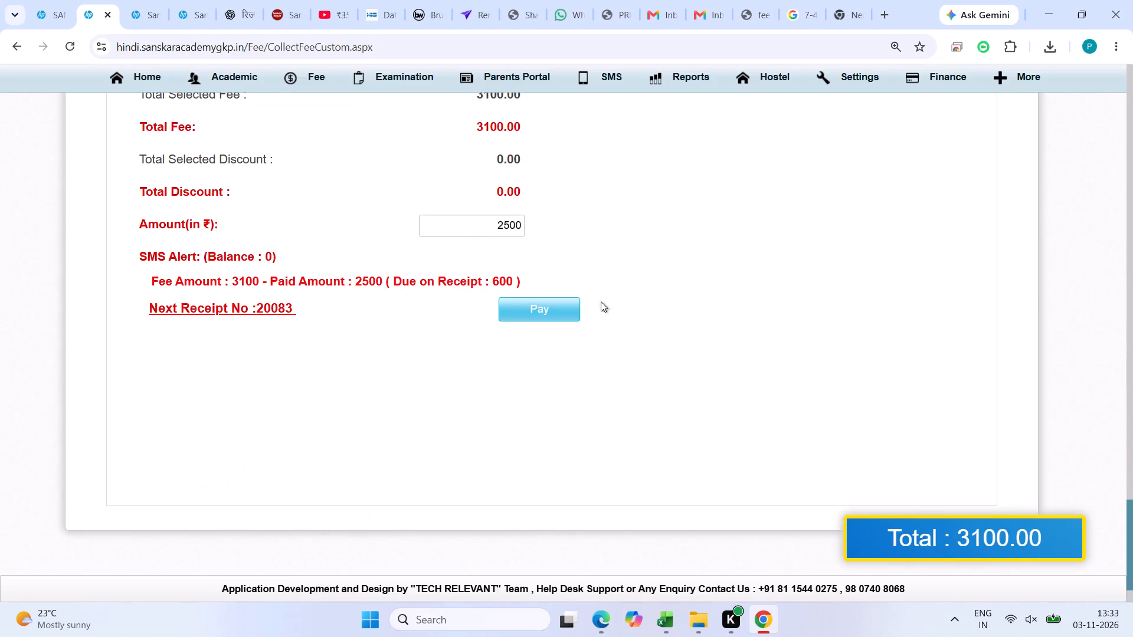
{"action": "left_click", "coordinate": [555, 320]}
{"action": "scroll", "coordinate": [555, 320], "scroll_direction": "up", "scroll_amount": 14}
{"action": "scroll", "coordinate": [555, 320], "scroll_direction": "down", "scroll_amount": 1}
{"action": "scroll", "coordinate": [555, 320], "scroll_direction": "up", "scroll_amount": 5}
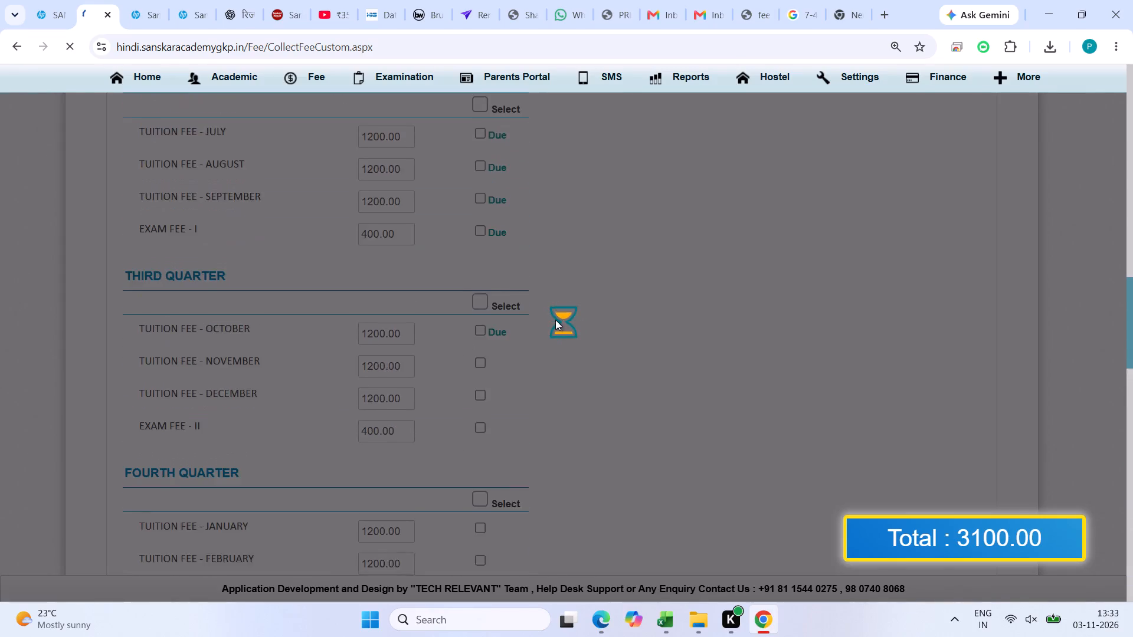
{"action": "scroll", "coordinate": [555, 320], "scroll_direction": "up", "scroll_amount": 15}
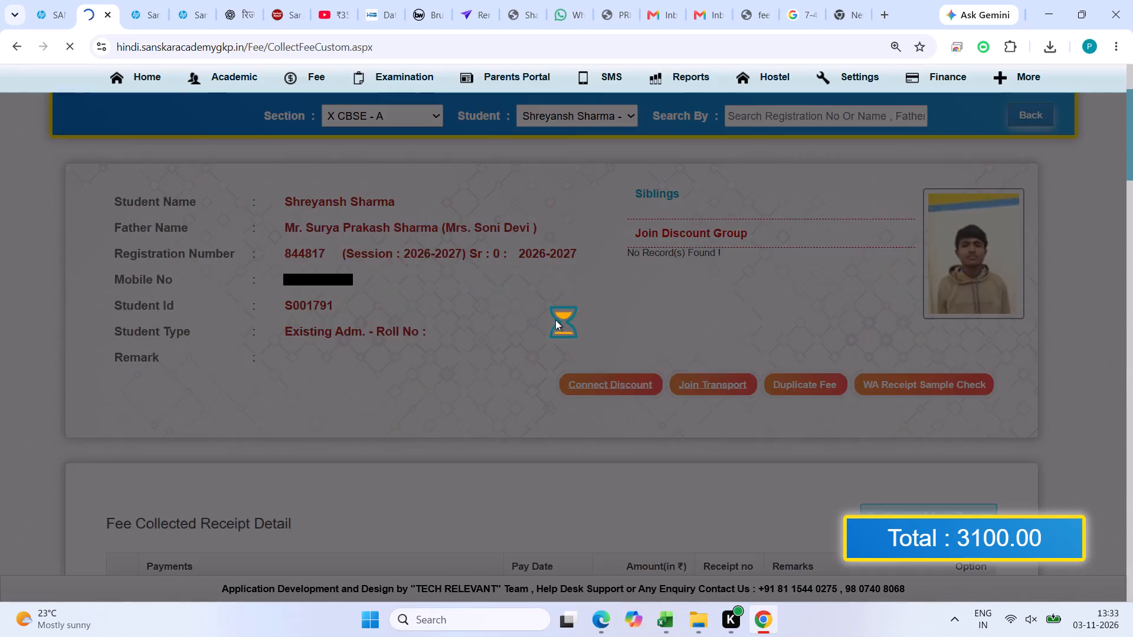
{"action": "scroll", "coordinate": [555, 320], "scroll_direction": "up", "scroll_amount": 1}
{"action": "scroll", "coordinate": [555, 320], "scroll_direction": "down", "scroll_amount": 1}
{"action": "scroll", "coordinate": [555, 320], "scroll_direction": "up", "scroll_amount": 7}
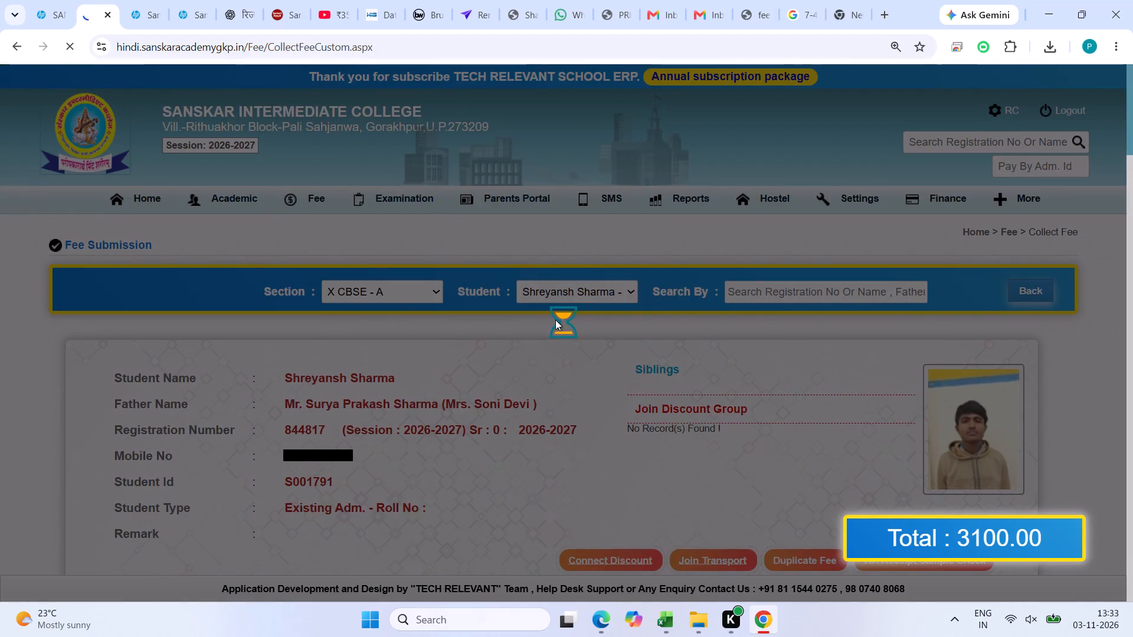
Print Shreyansh's fee receipt in the A4 landscape 2 Receipt format, leaving the receipt view when done.
{"action": "scroll", "coordinate": [555, 320], "scroll_direction": "up", "scroll_amount": 5}
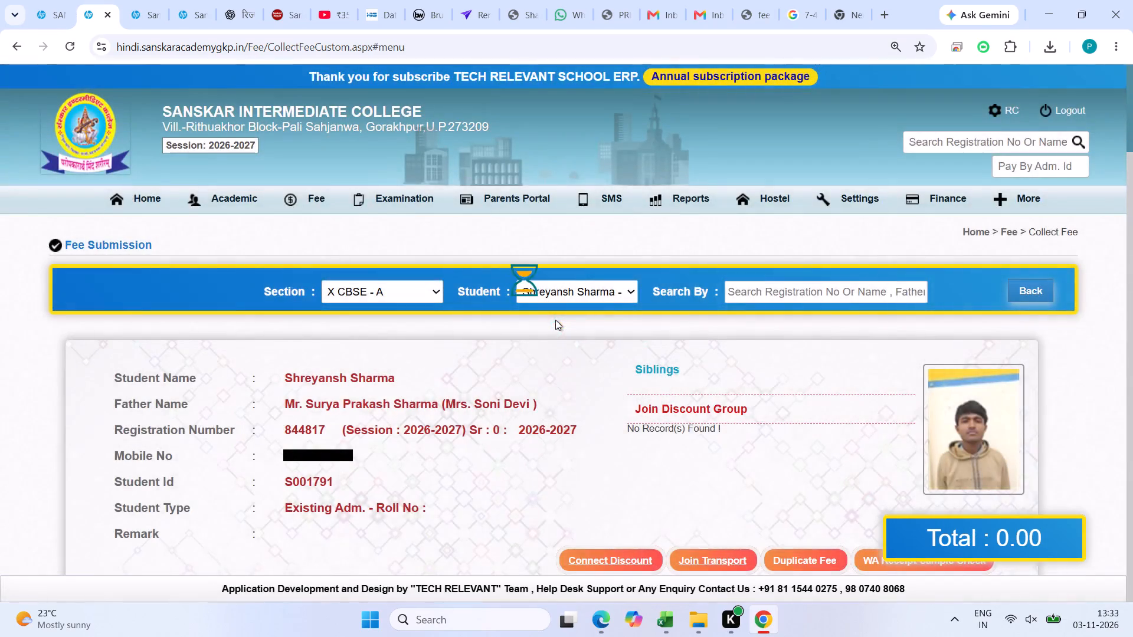
{"action": "scroll", "coordinate": [555, 320], "scroll_direction": "up", "scroll_amount": 1}
{"action": "left_click", "coordinate": [767, 218]}
{"action": "scroll", "coordinate": [765, 227], "scroll_direction": "down", "scroll_amount": 5}
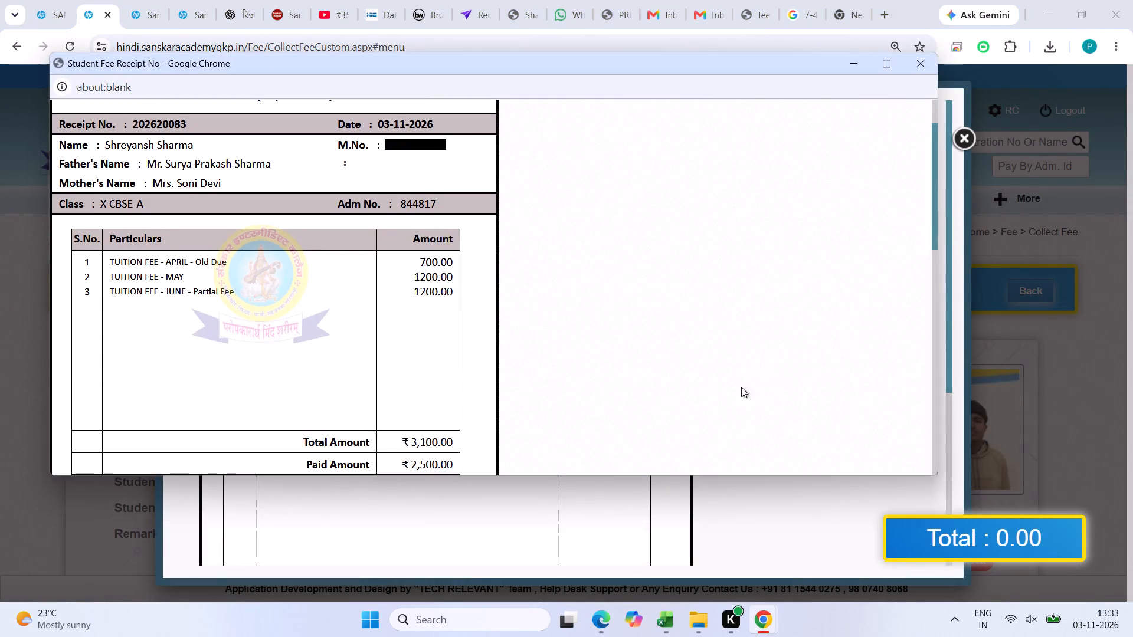
{"action": "left_click", "coordinate": [751, 429]}
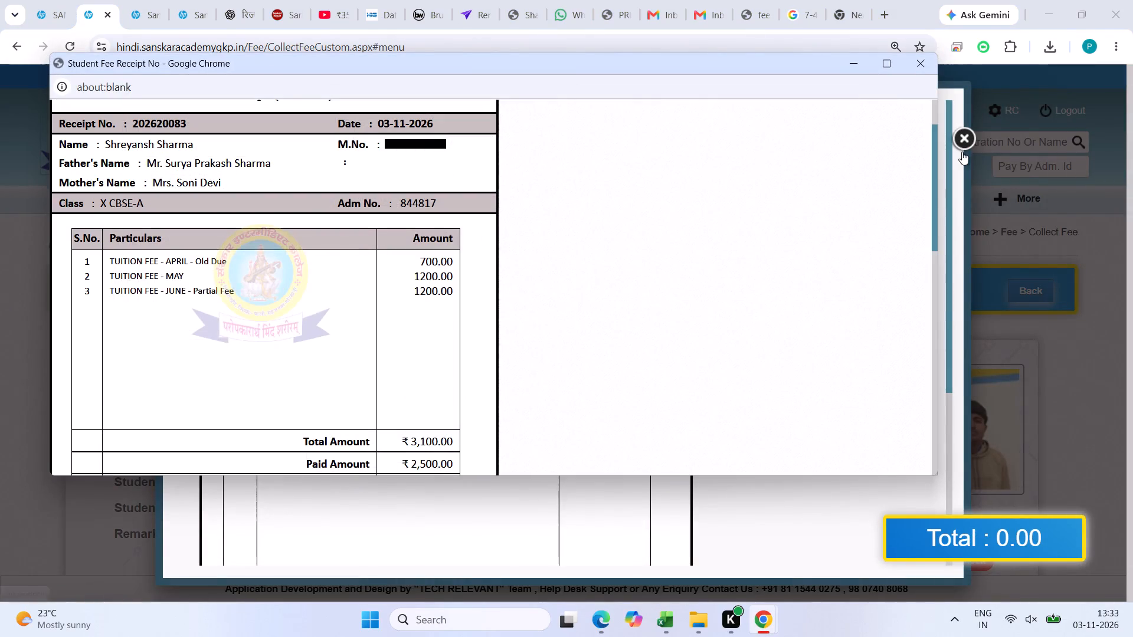
{"action": "left_click", "coordinate": [964, 138]}
Dismiss the printer status window and search the student records for AMIT.
{"action": "left_click", "coordinate": [994, 146]}
{"action": "type", "text": "AMEE"}
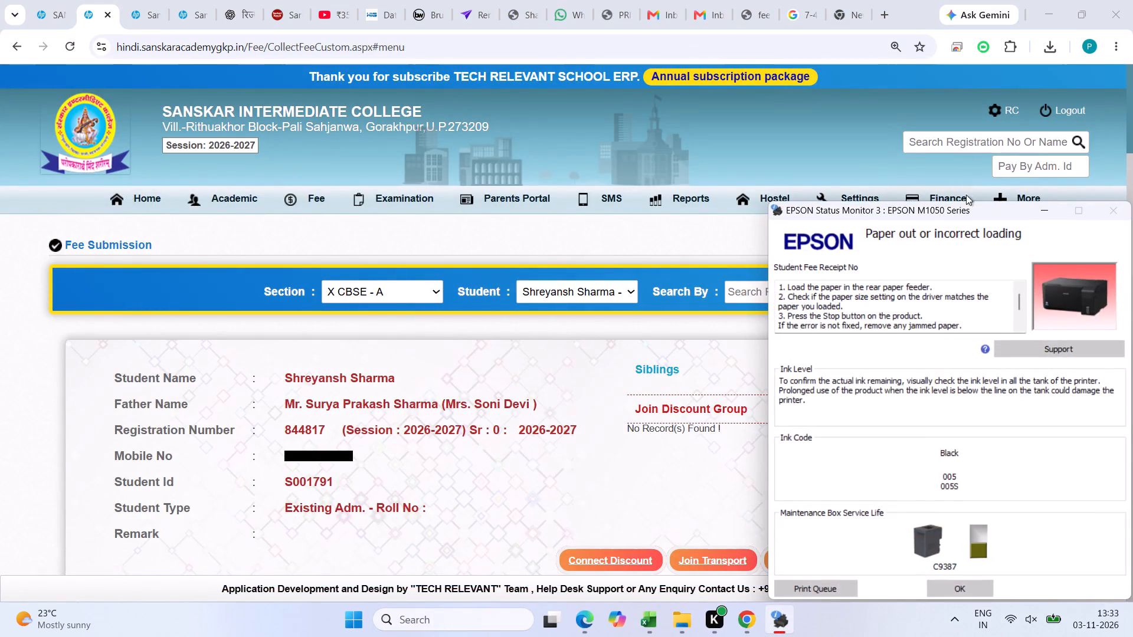
{"action": "left_click", "coordinate": [989, 598]}
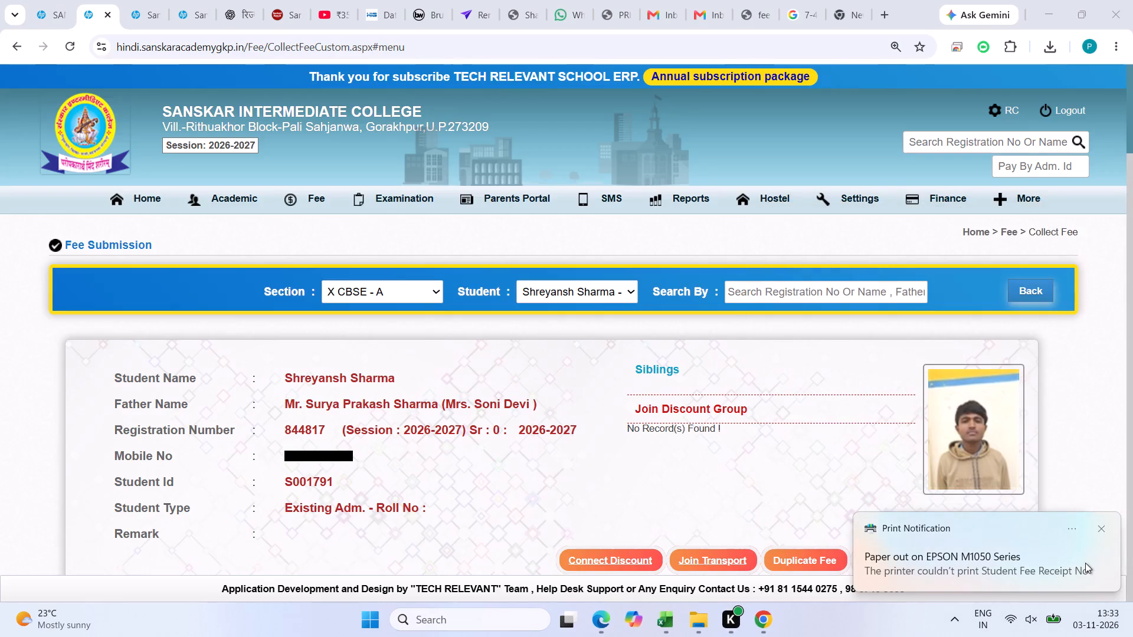
{"action": "scroll", "coordinate": [812, 516], "scroll_direction": "down", "scroll_amount": 4}
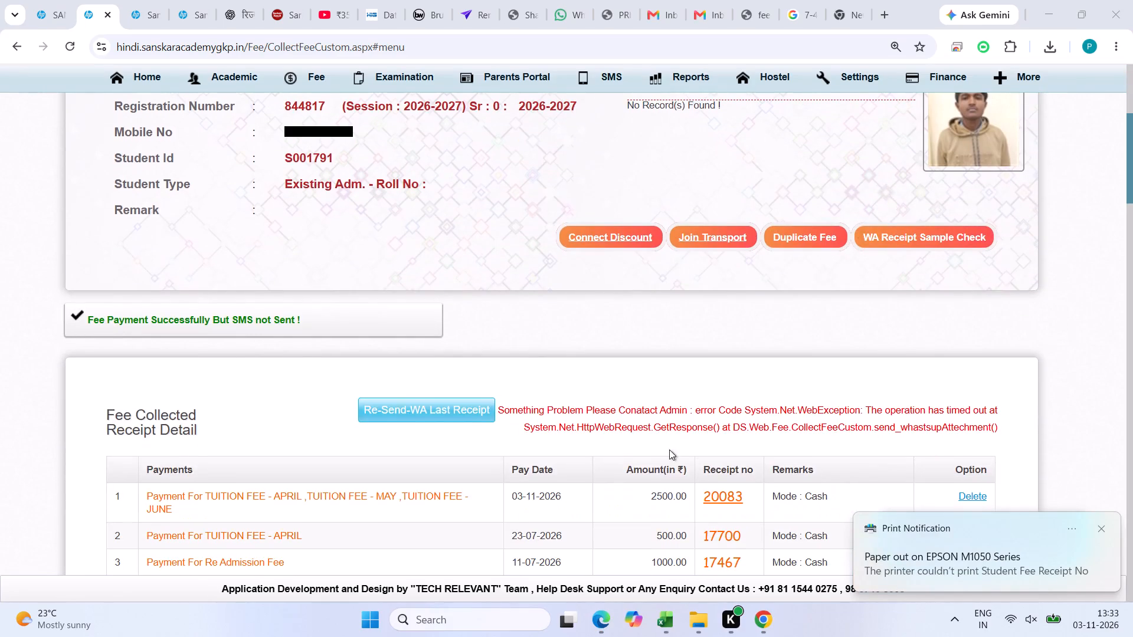
{"action": "scroll", "coordinate": [637, 435], "scroll_direction": "up", "scroll_amount": 9}
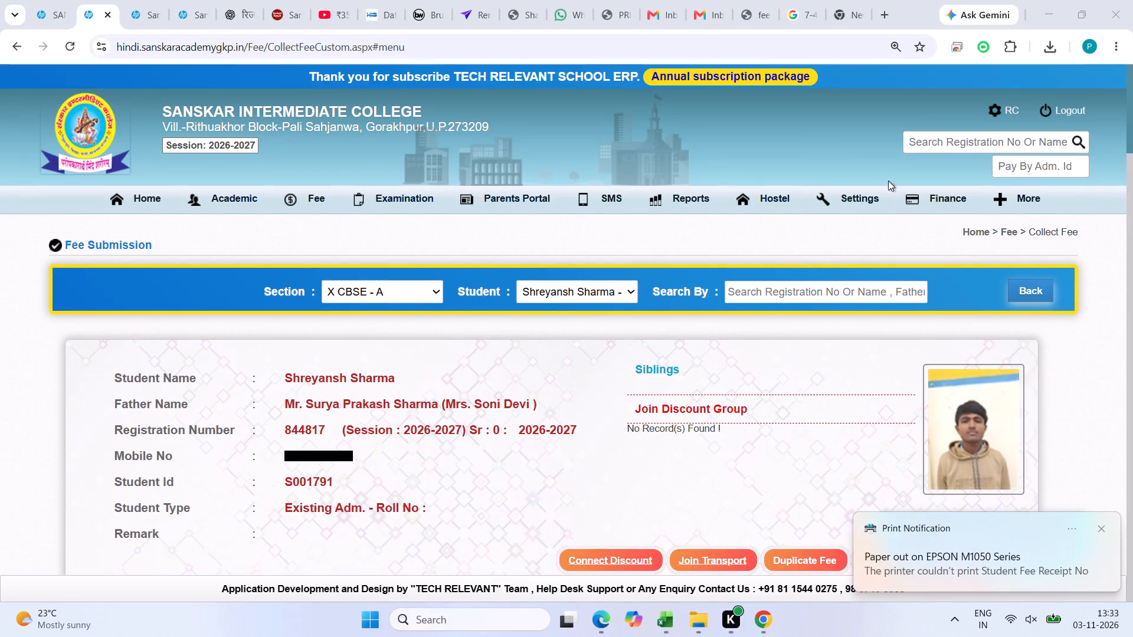
{"action": "left_click", "coordinate": [906, 150]}
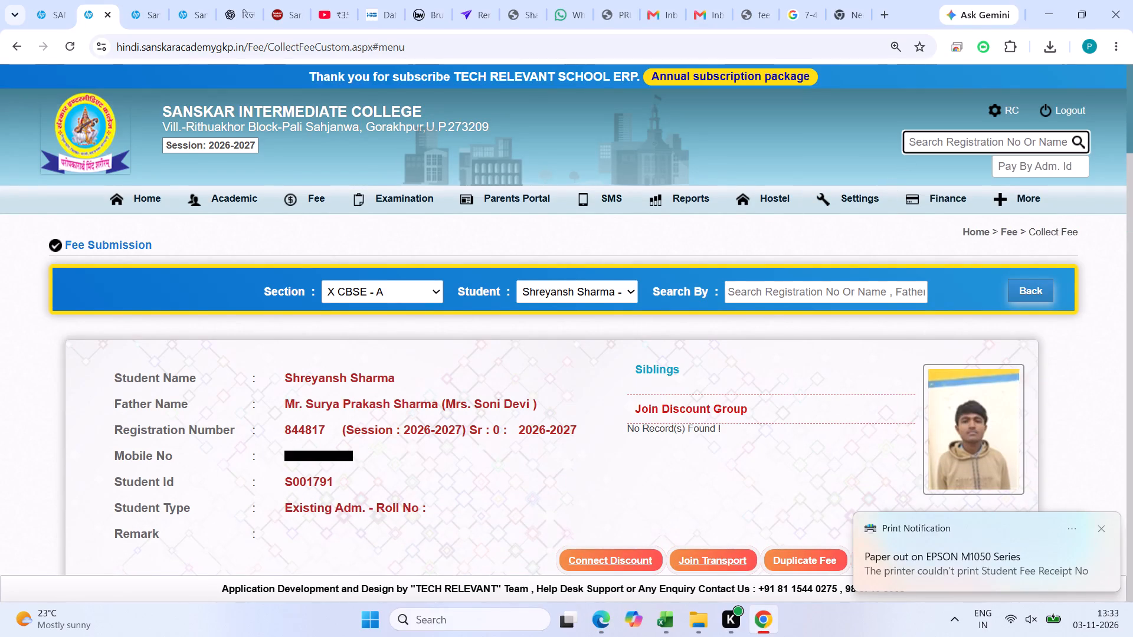
{"action": "key", "text": "a"}
{"action": "type", "text": "MIT"}
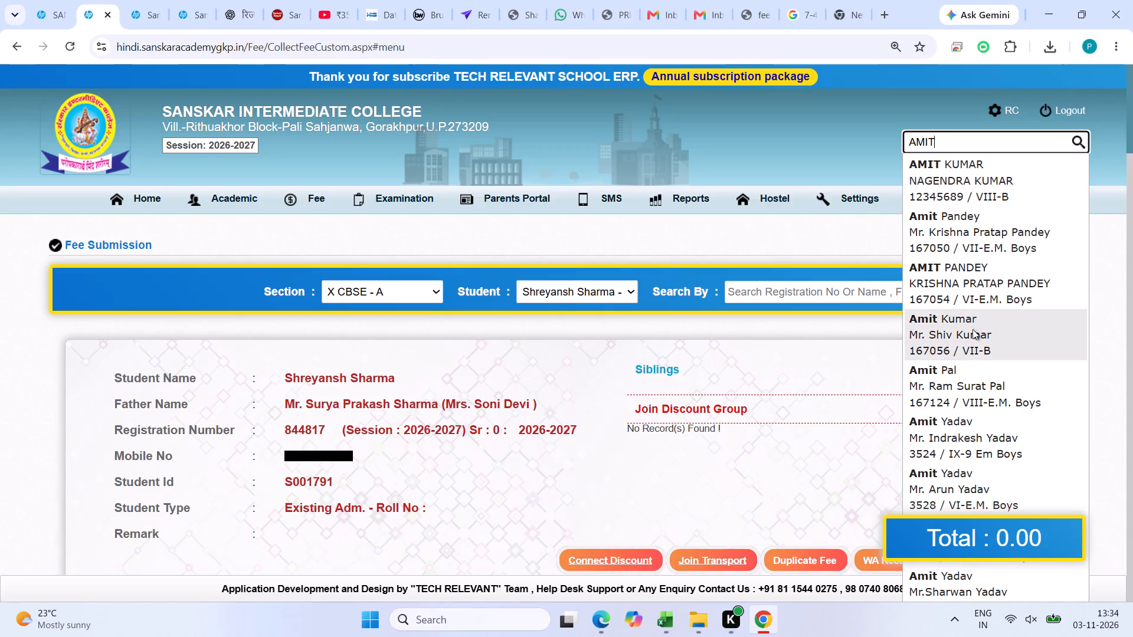
Open the fee record of student Amit in section X CBSE - A.
{"action": "left_click", "coordinate": [590, 285]}
{"action": "left_click", "coordinate": [591, 365]}
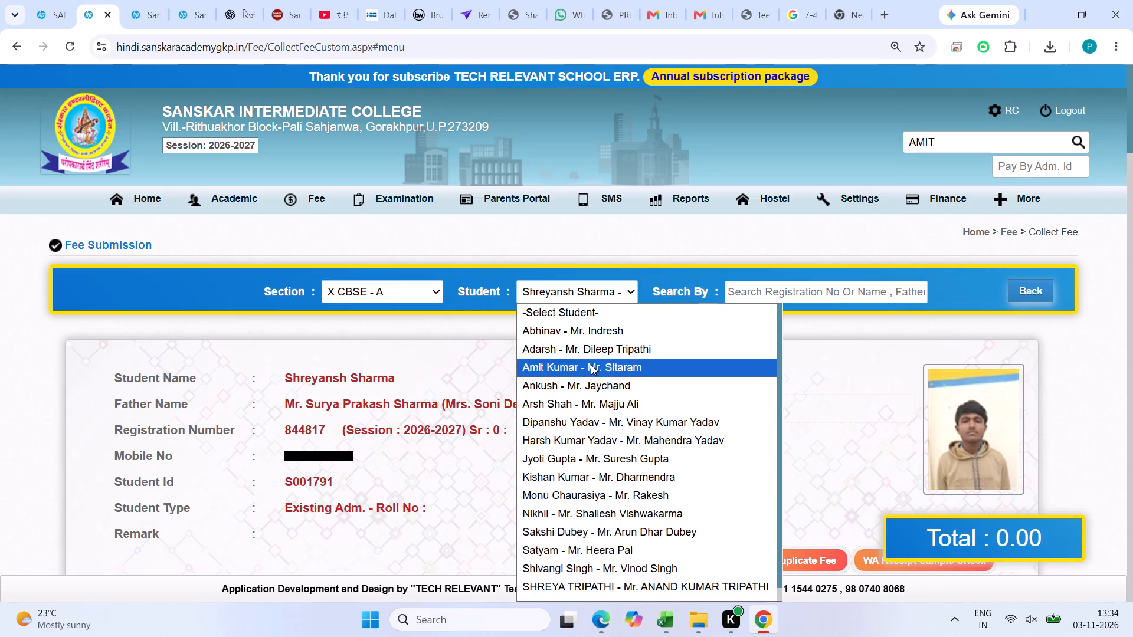
Select Amit's second-quarter tuition fees for August and September and submit the 2400 payment.
{"action": "scroll", "coordinate": [591, 357], "scroll_direction": "down", "scroll_amount": 1}
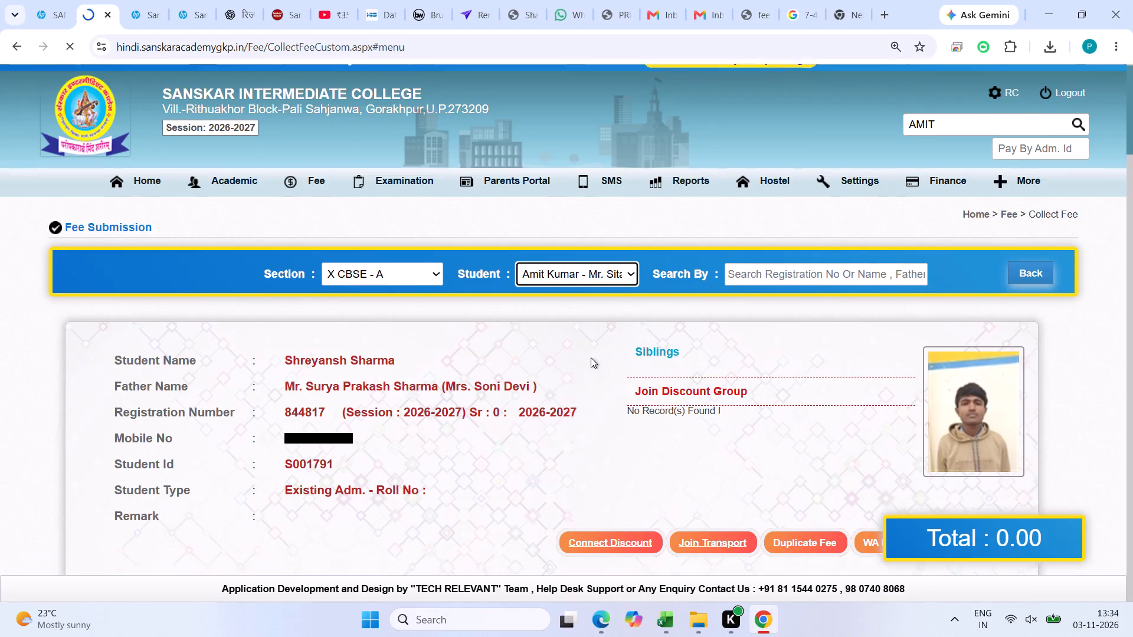
{"action": "scroll", "coordinate": [591, 357], "scroll_direction": "down", "scroll_amount": 8}
{"action": "scroll", "coordinate": [591, 356], "scroll_direction": "up", "scroll_amount": 1}
{"action": "scroll", "coordinate": [591, 356], "scroll_direction": "down", "scroll_amount": 1}
{"action": "scroll", "coordinate": [591, 356], "scroll_direction": "up", "scroll_amount": 1}
{"action": "scroll", "coordinate": [591, 356], "scroll_direction": "down", "scroll_amount": 5}
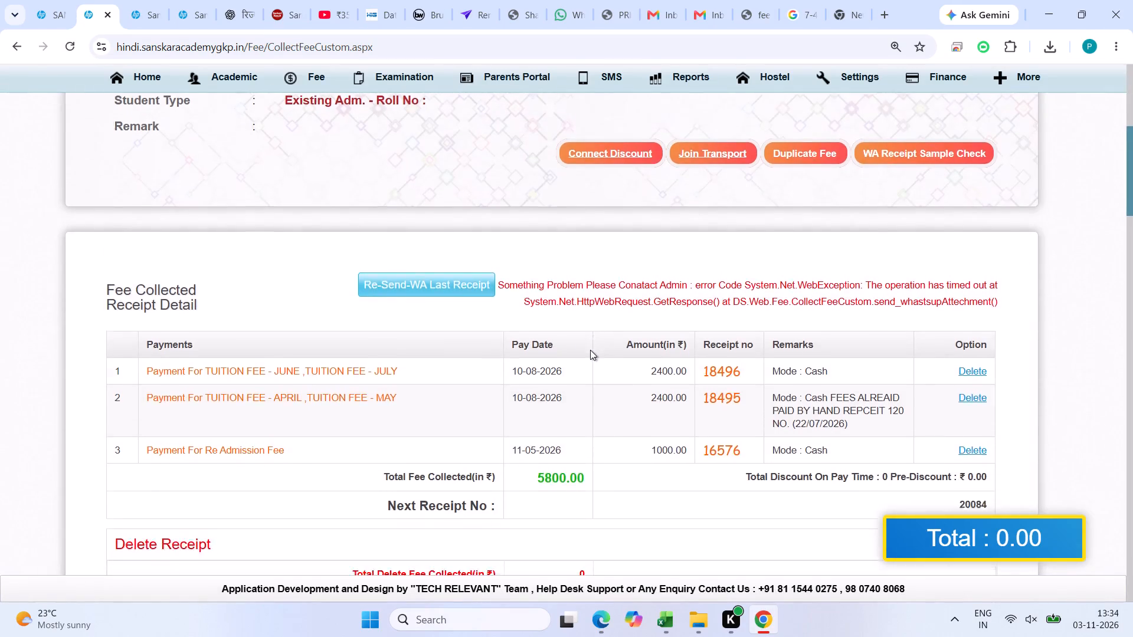
{"action": "scroll", "coordinate": [590, 350], "scroll_direction": "down", "scroll_amount": 5}
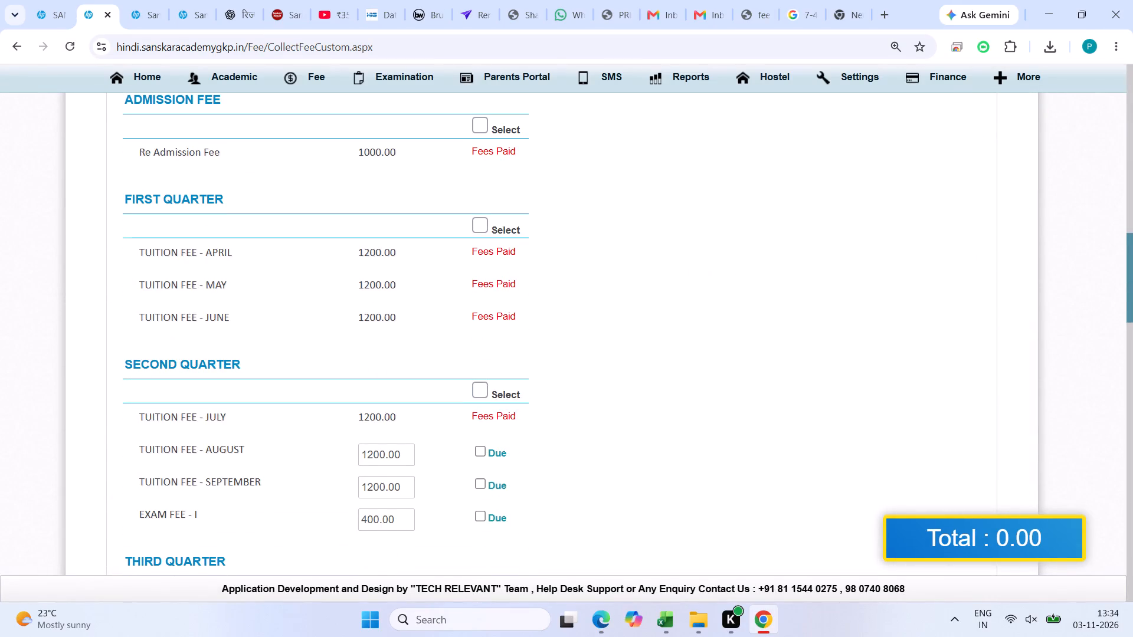
{"action": "left_click", "coordinate": [482, 484]}
{"action": "scroll", "coordinate": [481, 481], "scroll_direction": "down", "scroll_amount": 7}
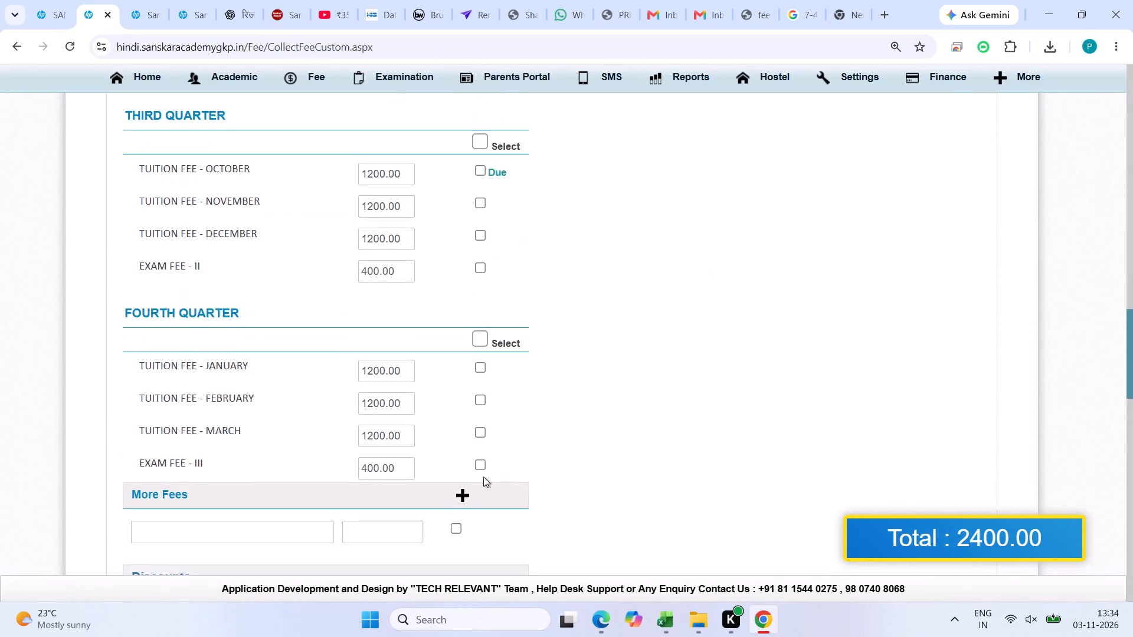
{"action": "scroll", "coordinate": [483, 477], "scroll_direction": "down", "scroll_amount": 14}
{"action": "left_click", "coordinate": [544, 363]}
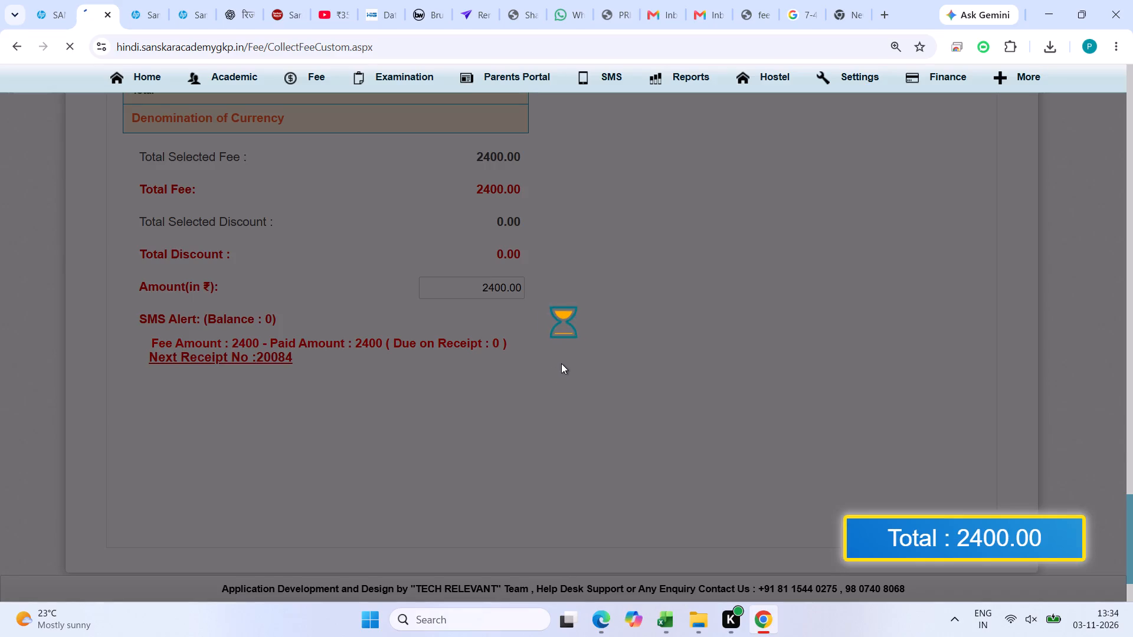
Print Amit's fee receipt in the A4 landscape 2 Receipt format on the EPSON M1050 Series printer.
{"action": "scroll", "coordinate": [561, 363], "scroll_direction": "up", "scroll_amount": 11}
{"action": "scroll", "coordinate": [637, 261], "scroll_direction": "up", "scroll_amount": 2}
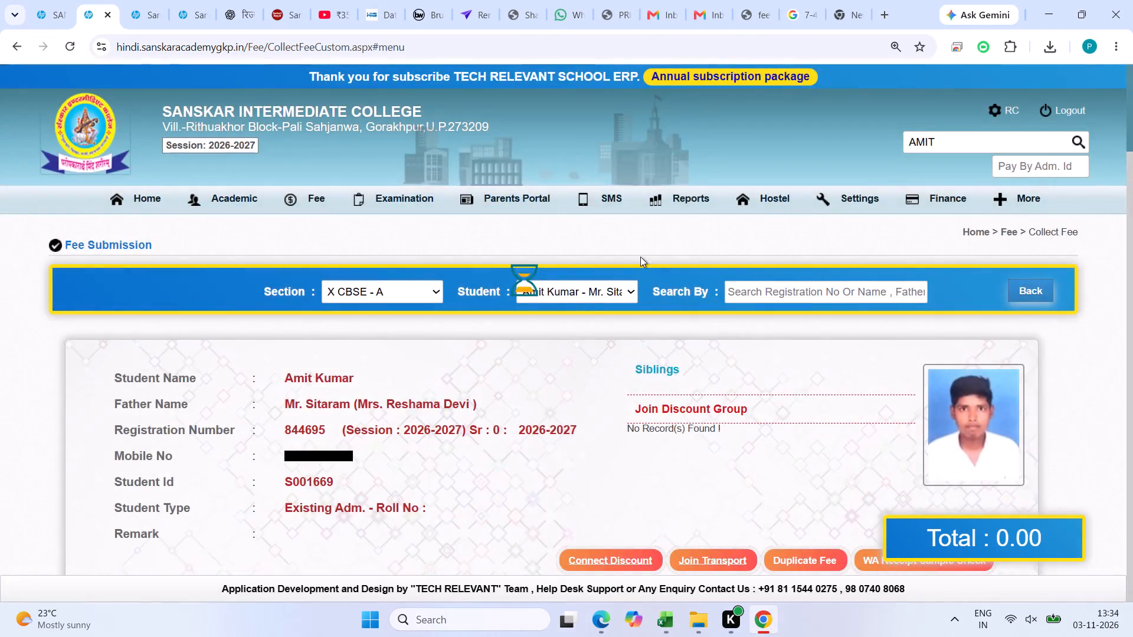
{"action": "left_click", "coordinate": [754, 223]}
{"action": "scroll", "coordinate": [703, 307], "scroll_direction": "down", "scroll_amount": 1}
{"action": "scroll", "coordinate": [701, 313], "scroll_direction": "up", "scroll_amount": 1}
{"action": "scroll", "coordinate": [700, 314], "scroll_direction": "down", "scroll_amount": 1}
{"action": "scroll", "coordinate": [700, 314], "scroll_direction": "up", "scroll_amount": 1}
{"action": "scroll", "coordinate": [700, 314], "scroll_direction": "down", "scroll_amount": 3}
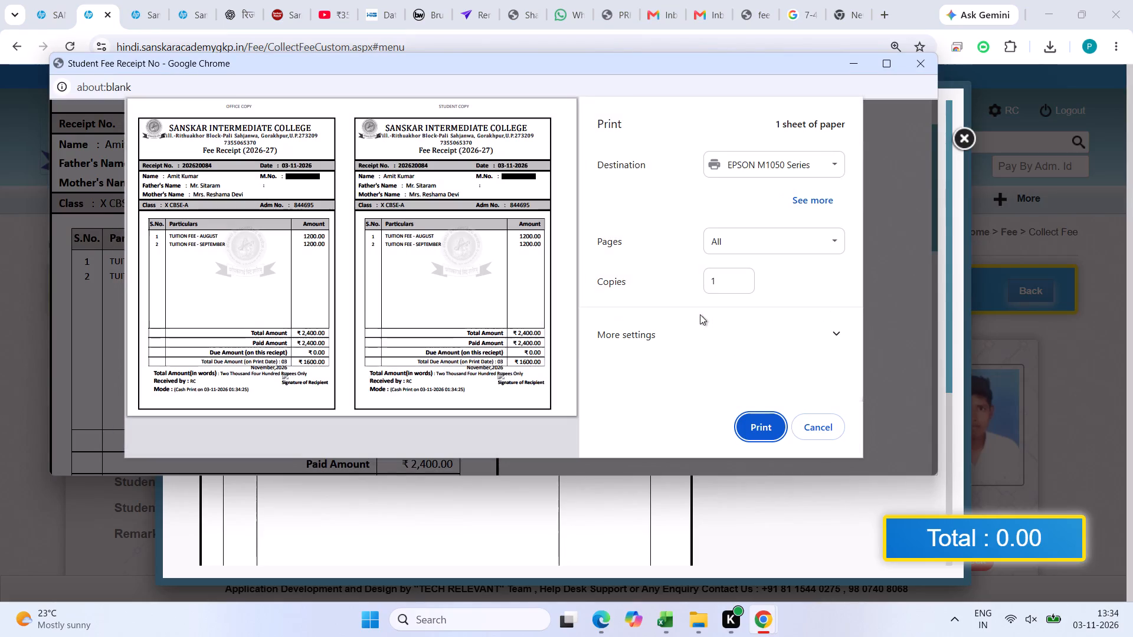
{"action": "left_click", "coordinate": [759, 431]}
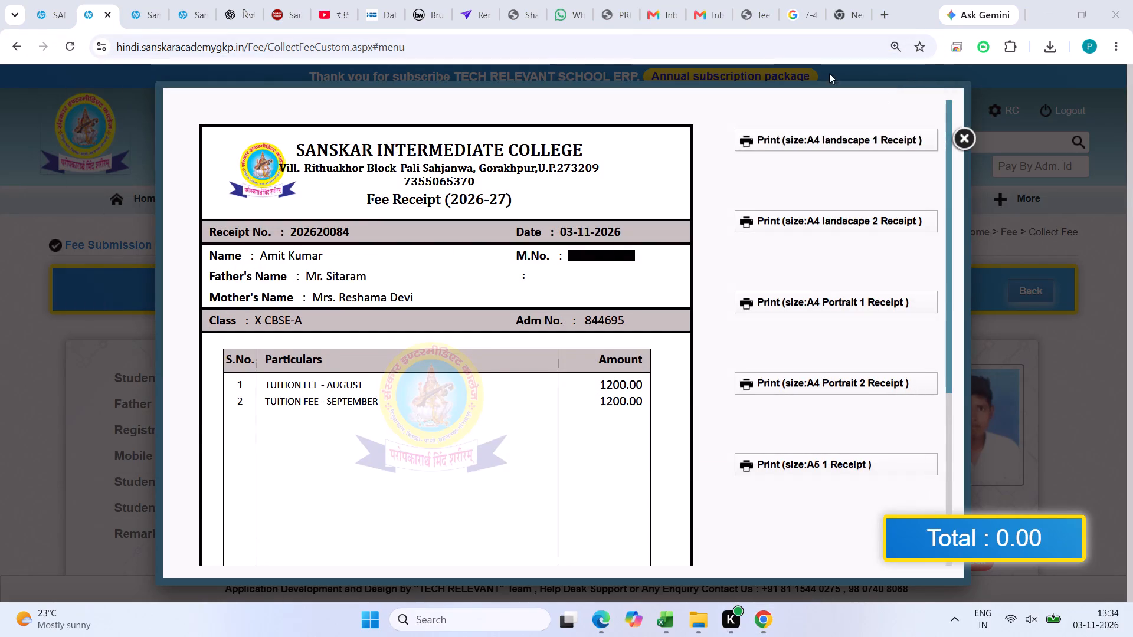
Replace the old calculation in the blank Google tab with the sum 2400+2500+2000+3500.
{"action": "left_click", "coordinate": [847, 16]}
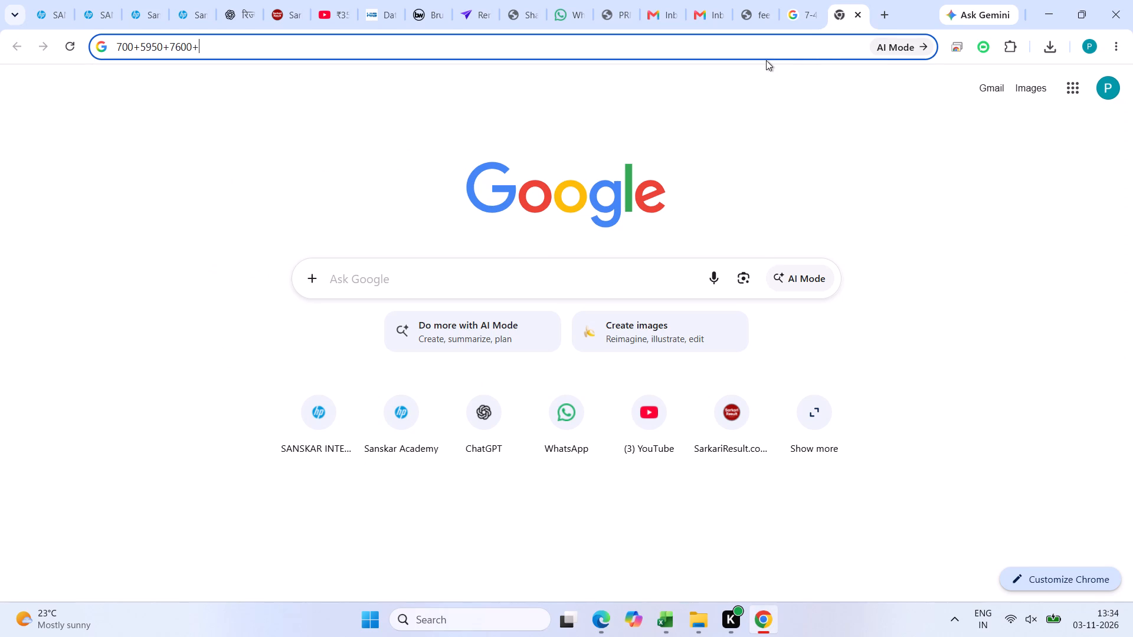
{"action": "key", "text": "BackSpace"}
{"action": "key", "text": "BackSpace"}
{"action": "key", "text": "BackSpace"}
{"action": "key", "text": "BackSpace"}
{"action": "key", "text": "BackSpace"}
{"action": "key", "text": "BackSpace"}
{"action": "key", "text": "BackSpace"}
{"action": "key", "text": "BackSpace"}
{"action": "key", "text": "BackSpace"}
{"action": "key", "text": "BackSpace"}
{"action": "key", "text": "BackSpace"}
{"action": "key", "text": "BackSpace"}
{"action": "key", "text": "BackSpace"}
{"action": "key", "text": "BackSpace"}
{"action": "key", "text": "BackSpace"}
{"action": "key", "text": "BackSpace"}
{"action": "key", "text": "BackSpace"}
{"action": "key", "text": "BackSpace"}
{"action": "key", "text": "BackSpace"}
{"action": "key", "text": "BackSpace"}
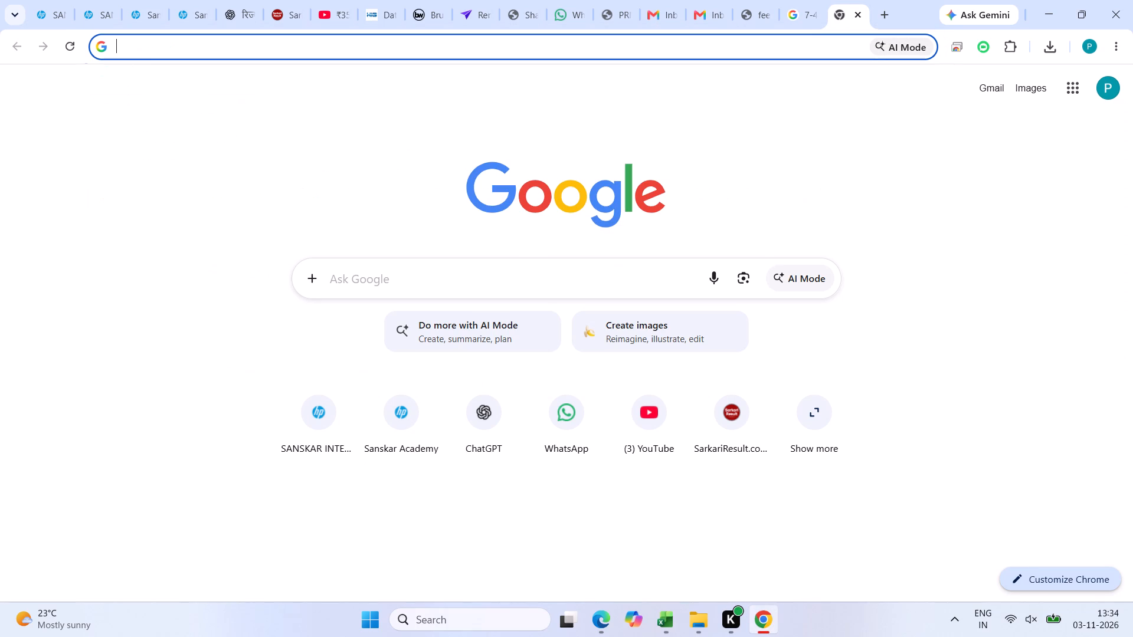
{"action": "key", "text": "2"}
{"action": "type", "text": "400+2500+"}
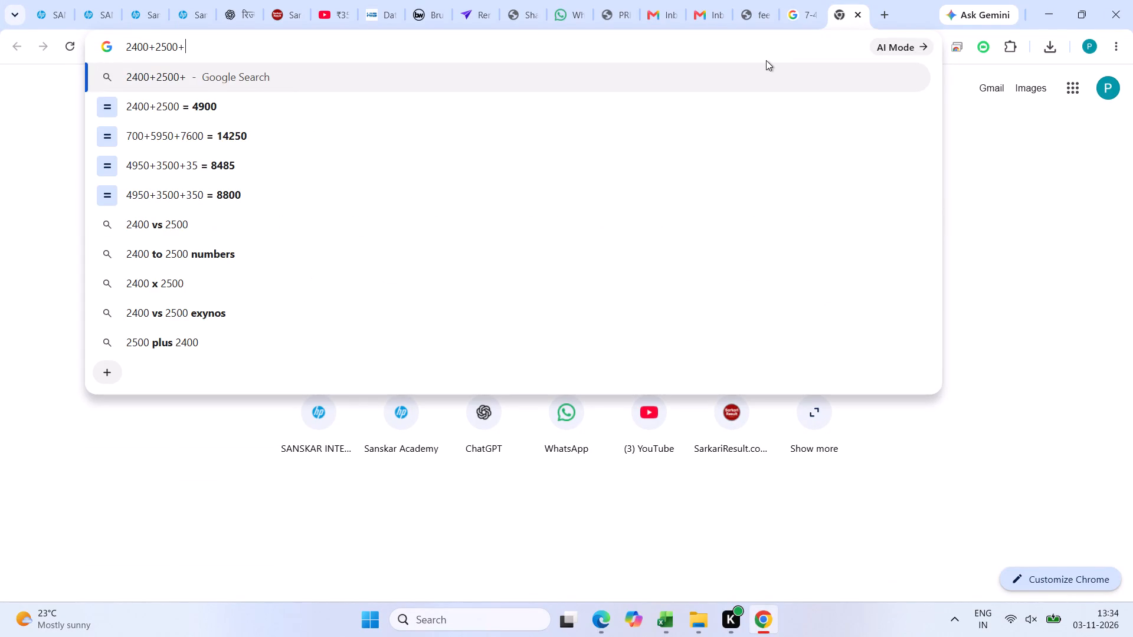
{"action": "type", "text": "2000+"}
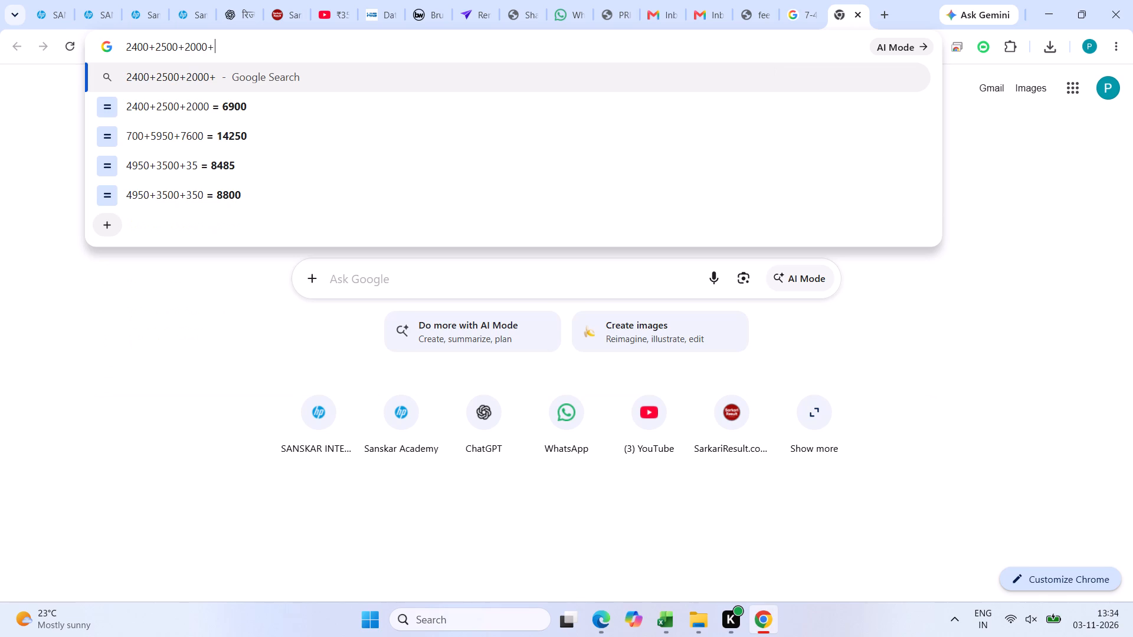
{"action": "type", "text": "3500"}
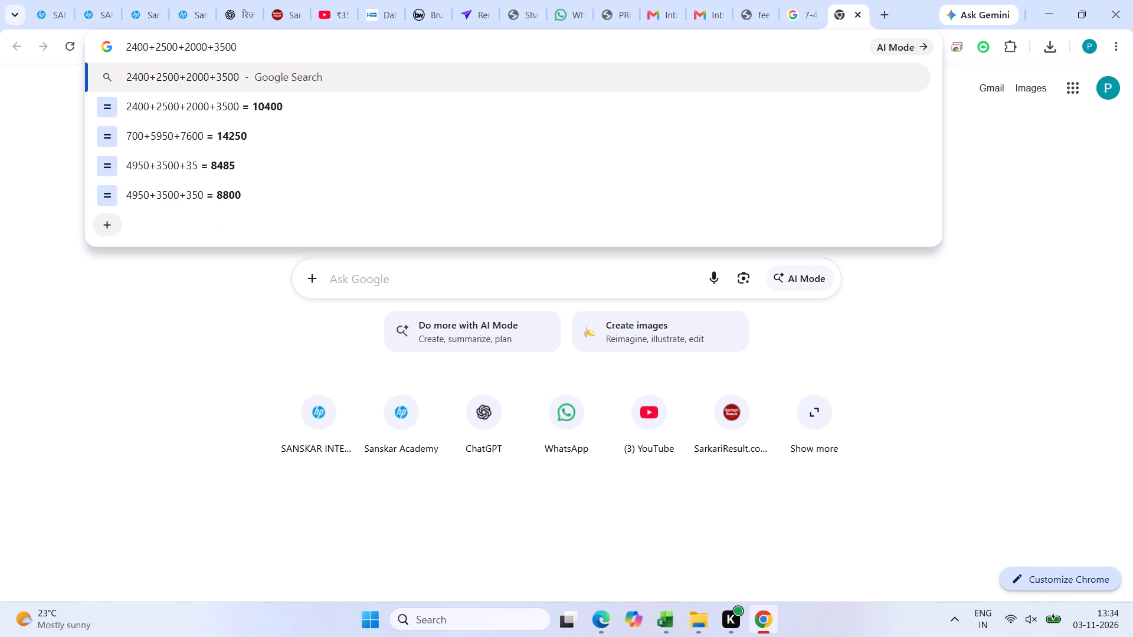
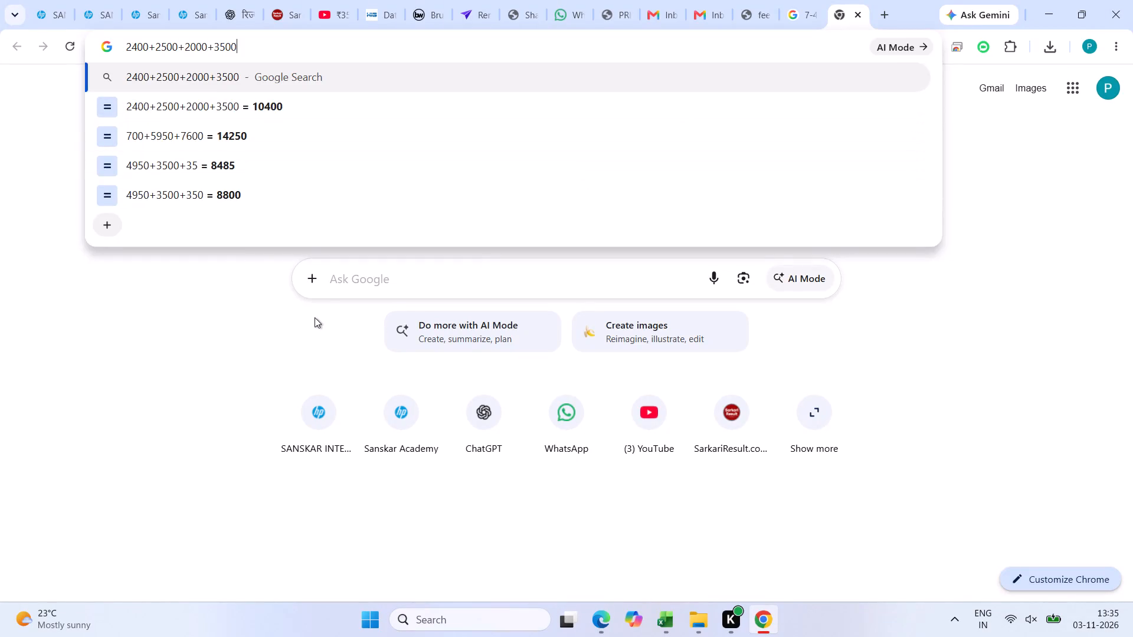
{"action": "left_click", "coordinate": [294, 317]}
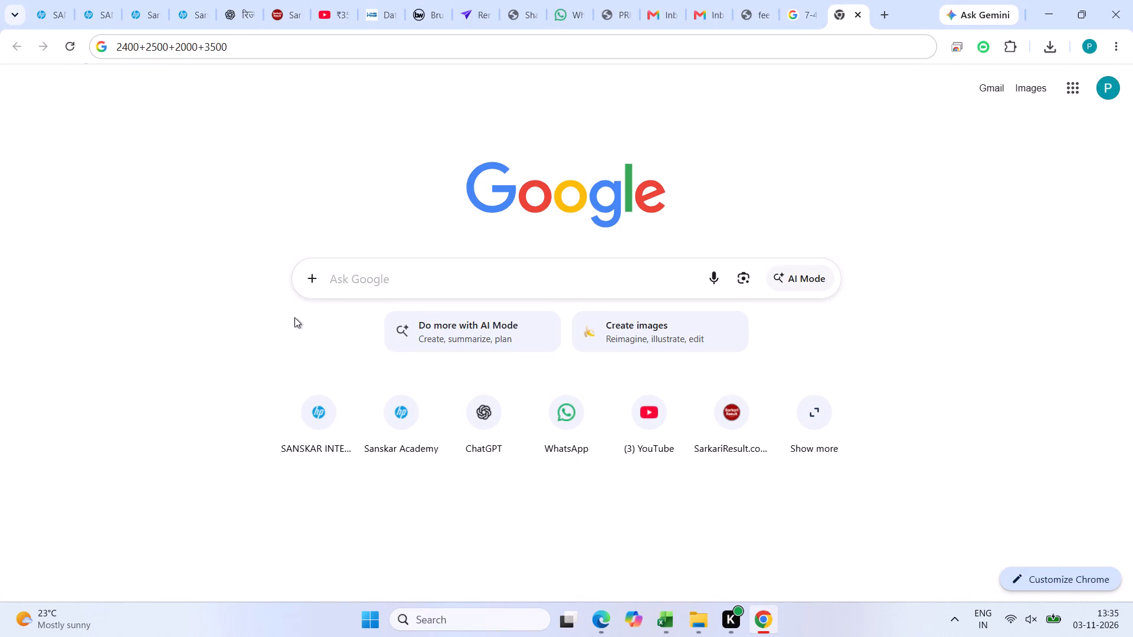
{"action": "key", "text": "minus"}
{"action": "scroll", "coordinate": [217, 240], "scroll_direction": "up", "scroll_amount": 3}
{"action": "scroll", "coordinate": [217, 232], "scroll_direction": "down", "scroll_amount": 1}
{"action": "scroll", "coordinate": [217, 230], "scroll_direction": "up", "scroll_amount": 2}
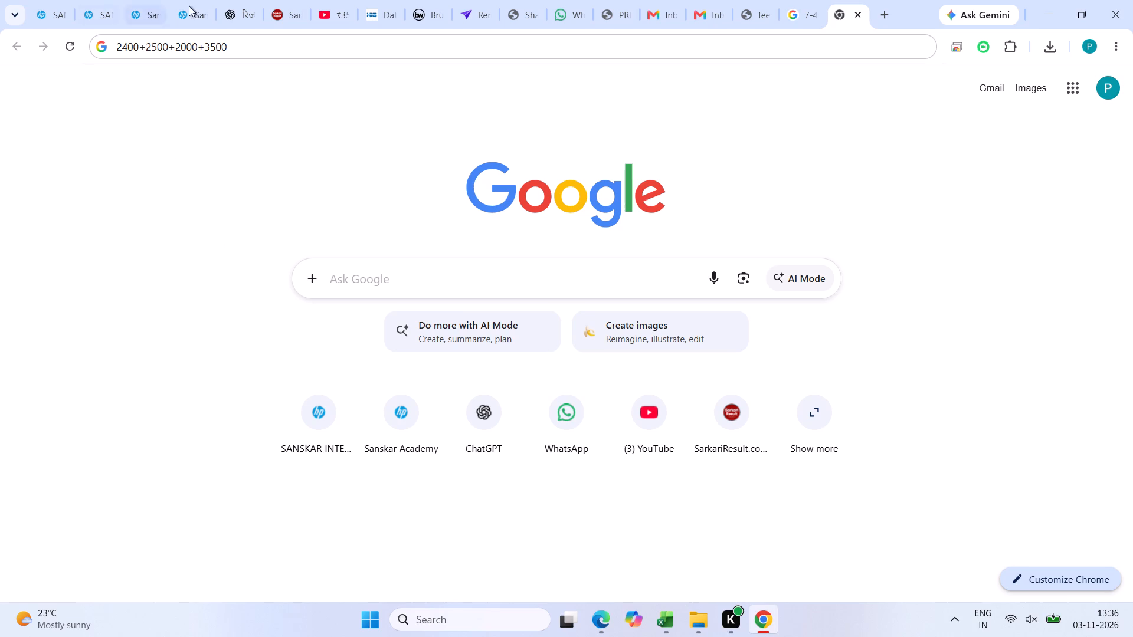
{"action": "left_click", "coordinate": [203, 4]}
{"action": "scroll", "coordinate": [562, 128], "scroll_direction": "up", "scroll_amount": 3}
{"action": "left_click", "coordinate": [884, 120]}
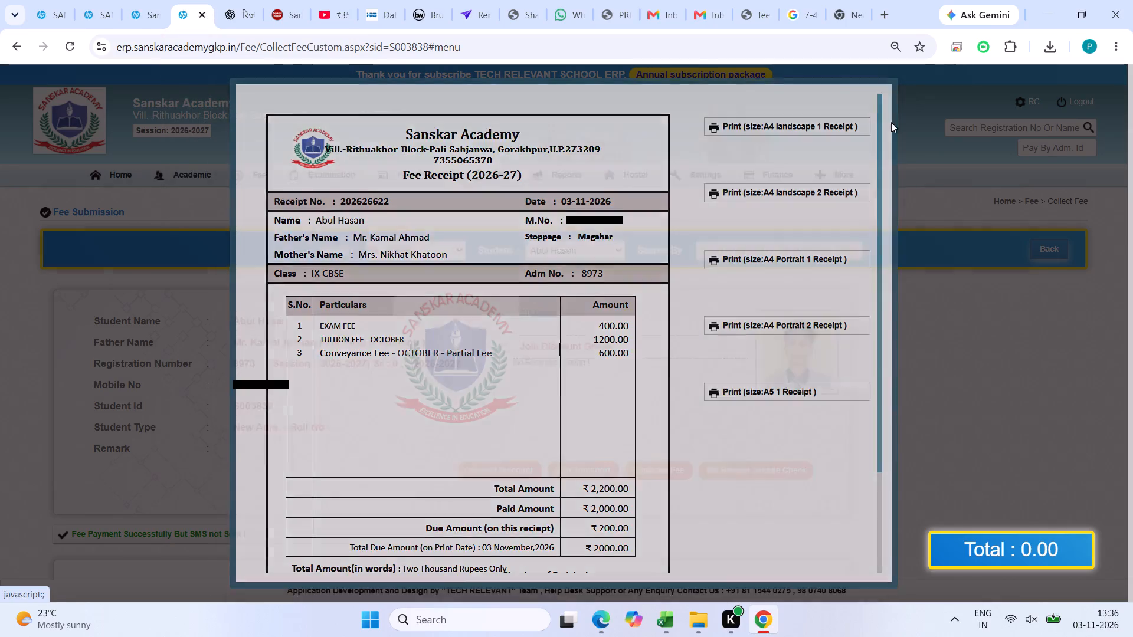
{"action": "left_click", "coordinate": [1001, 131]}
{"action": "type", "text": "ASTH"}
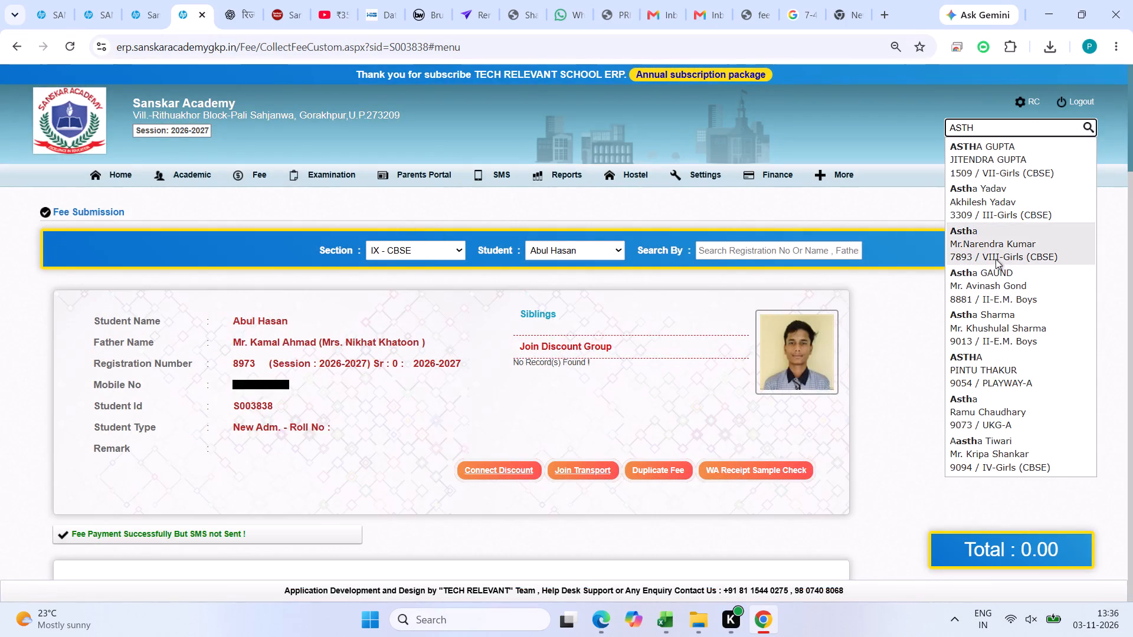
{"action": "left_click", "coordinate": [996, 259]}
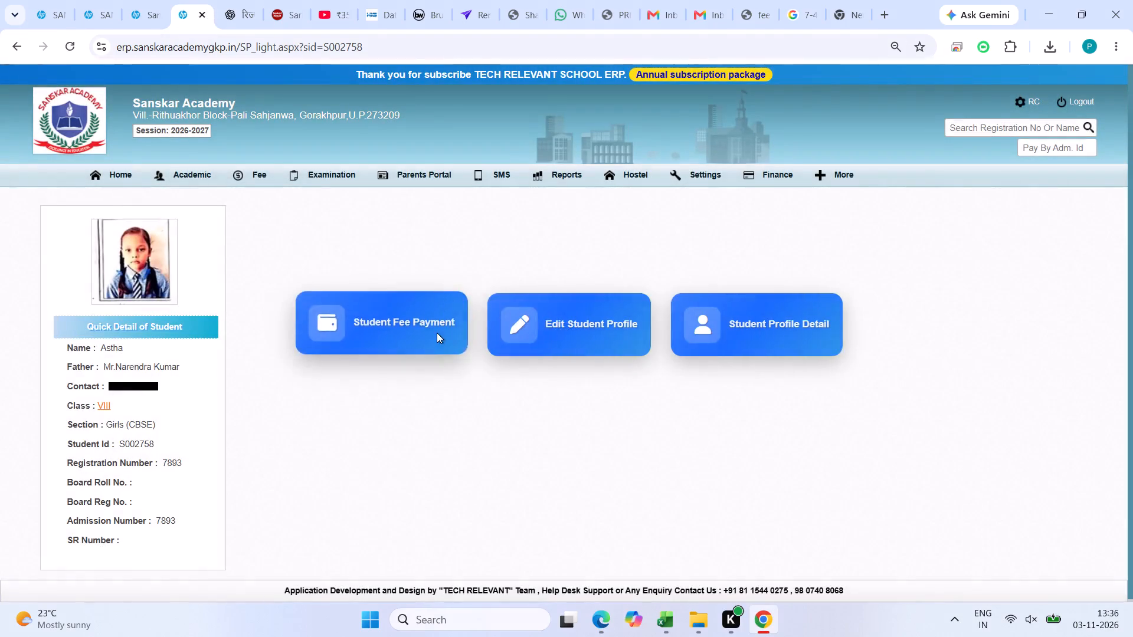
{"action": "left_click", "coordinate": [417, 320]}
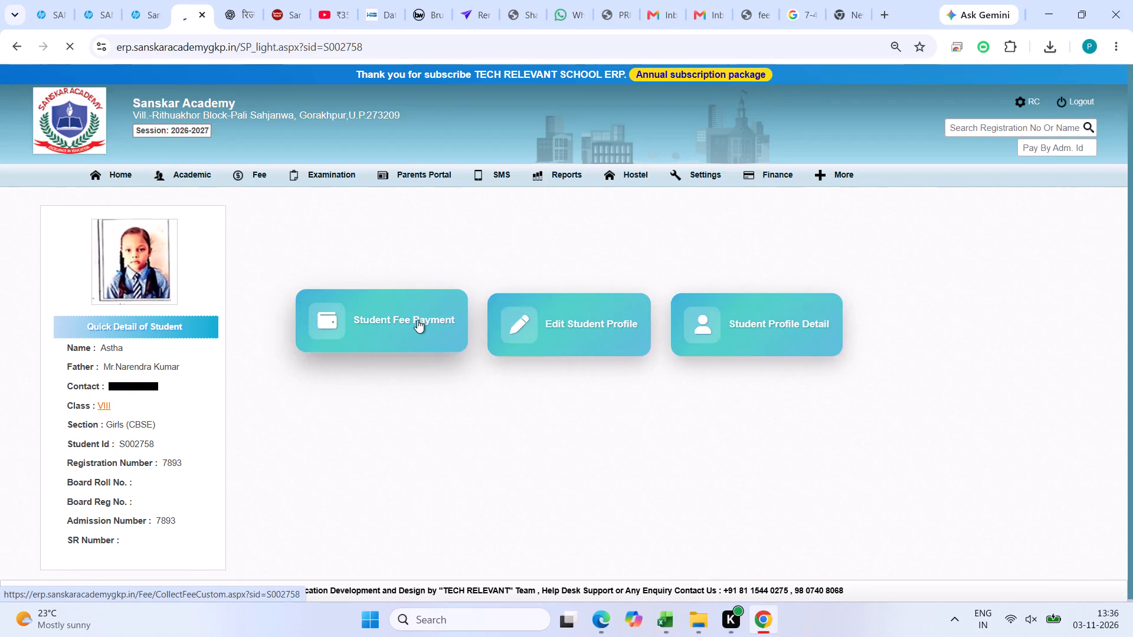
{"action": "scroll", "coordinate": [417, 320], "scroll_direction": "down", "scroll_amount": 3}
{"action": "scroll", "coordinate": [417, 324], "scroll_direction": "up", "scroll_amount": 1}
{"action": "scroll", "coordinate": [417, 324], "scroll_direction": "down", "scroll_amount": 5}
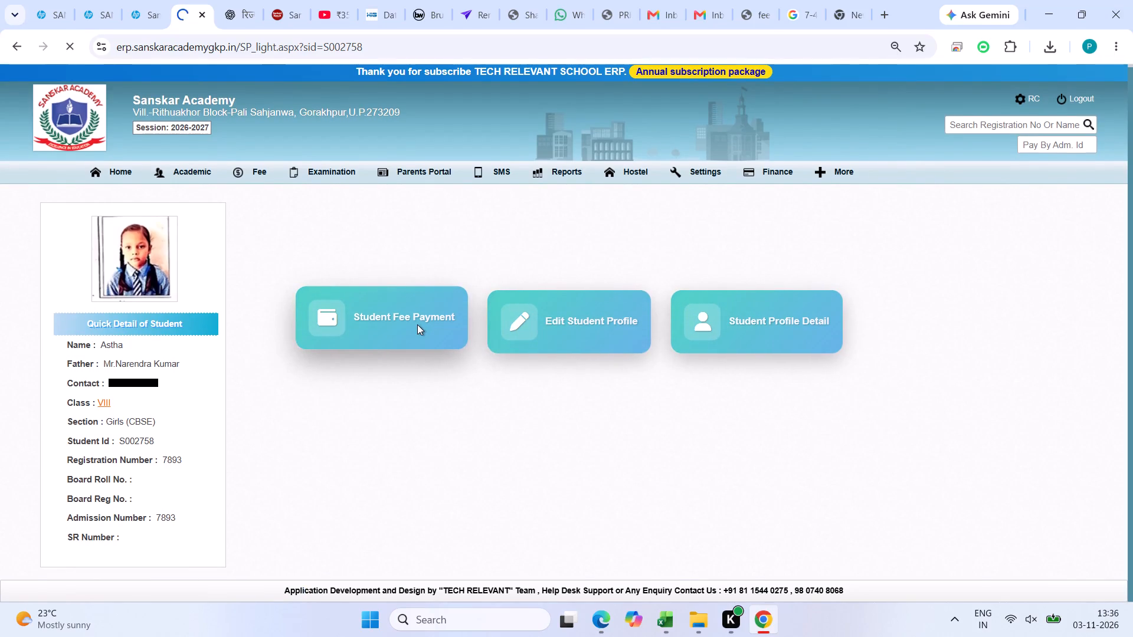
{"action": "scroll", "coordinate": [417, 324], "scroll_direction": "down", "scroll_amount": 5}
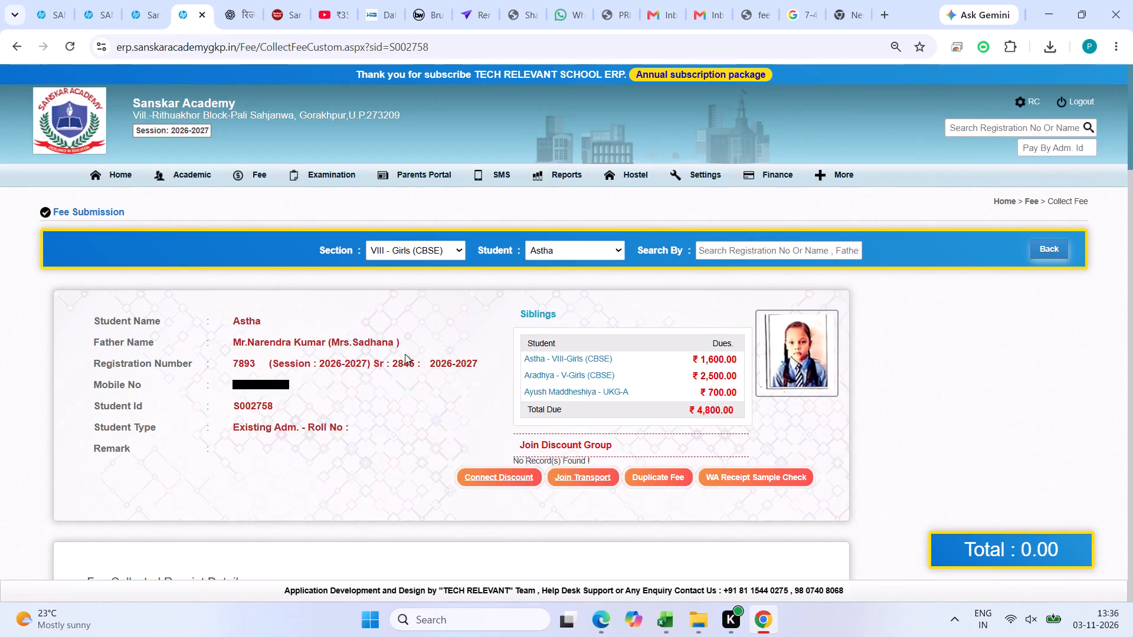
Examine Astha's collected receipts, unpaid tuition and transport months, and the dues of her siblings.
{"action": "scroll", "coordinate": [415, 355], "scroll_direction": "down", "scroll_amount": 6}
{"action": "scroll", "coordinate": [527, 306], "scroll_direction": "up", "scroll_amount": 3}
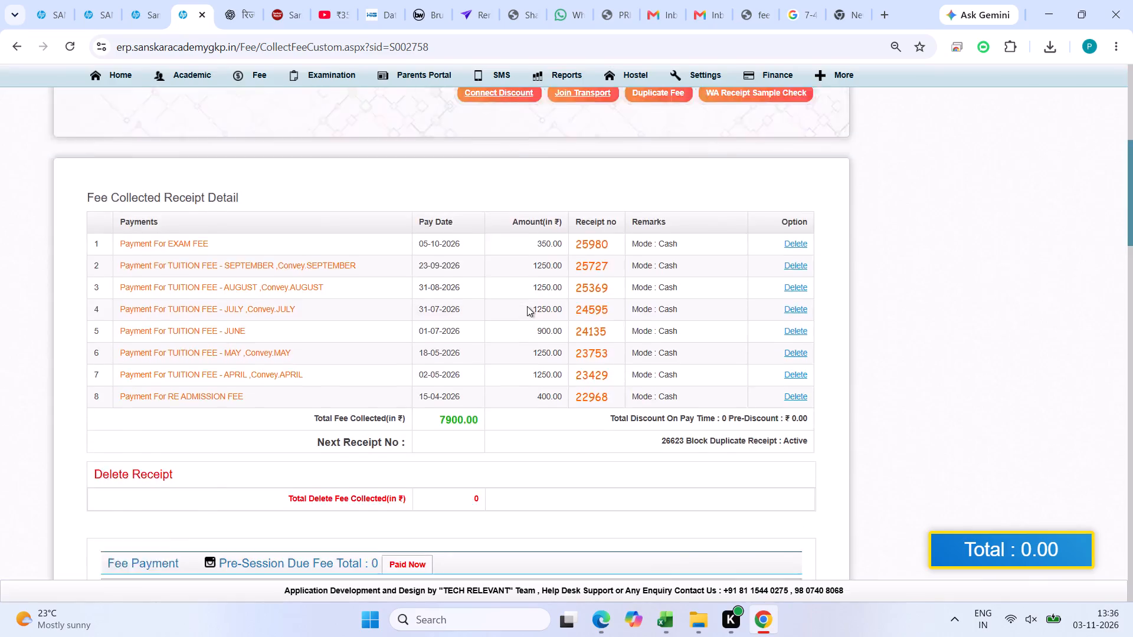
{"action": "scroll", "coordinate": [527, 306], "scroll_direction": "up", "scroll_amount": 2}
{"action": "scroll", "coordinate": [528, 306], "scroll_direction": "down", "scroll_amount": 15}
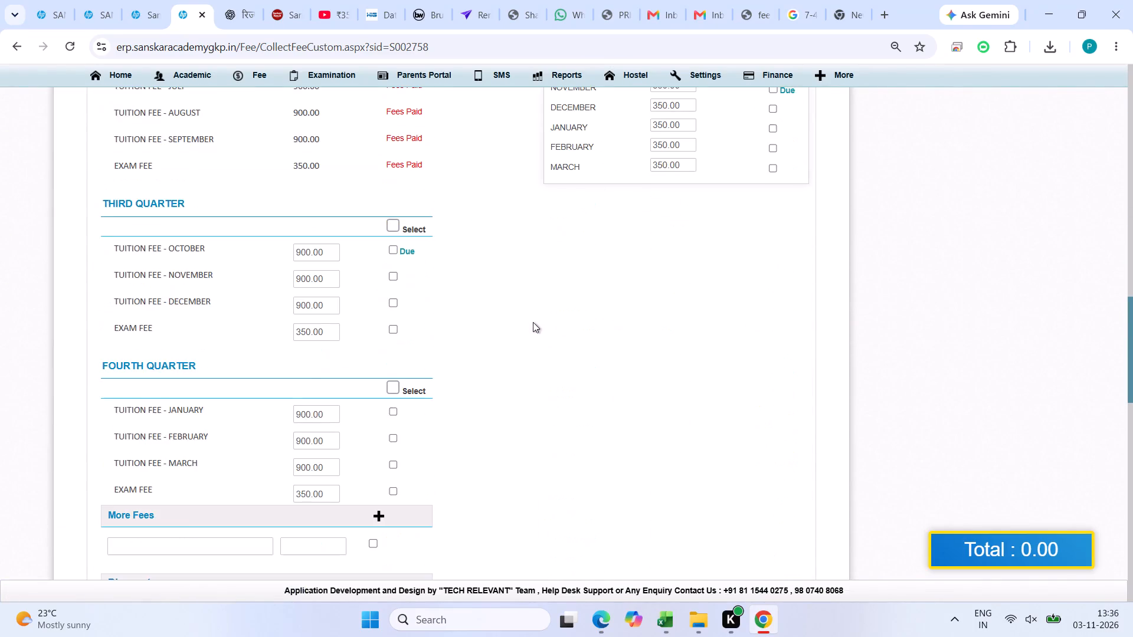
{"action": "scroll", "coordinate": [533, 322], "scroll_direction": "up", "scroll_amount": 8}
{"action": "scroll", "coordinate": [533, 322], "scroll_direction": "down", "scroll_amount": 1}
{"action": "scroll", "coordinate": [533, 322], "scroll_direction": "up", "scroll_amount": 1}
{"action": "scroll", "coordinate": [533, 322], "scroll_direction": "down", "scroll_amount": 1}
{"action": "scroll", "coordinate": [533, 322], "scroll_direction": "up", "scroll_amount": 5}
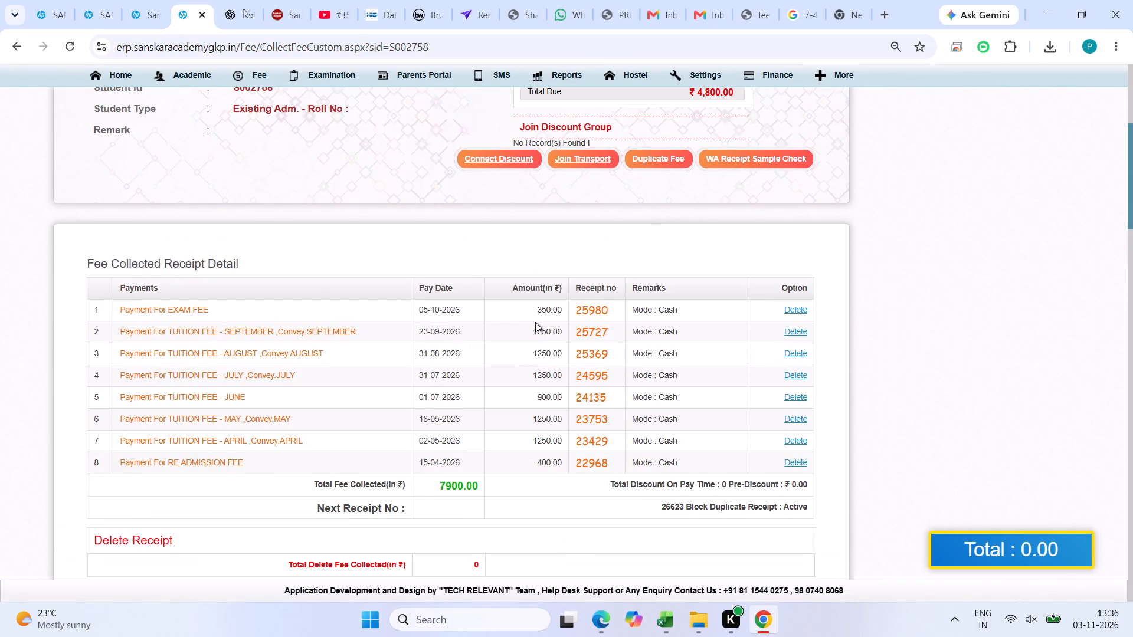
{"action": "scroll", "coordinate": [564, 349], "scroll_direction": "up", "scroll_amount": 4}
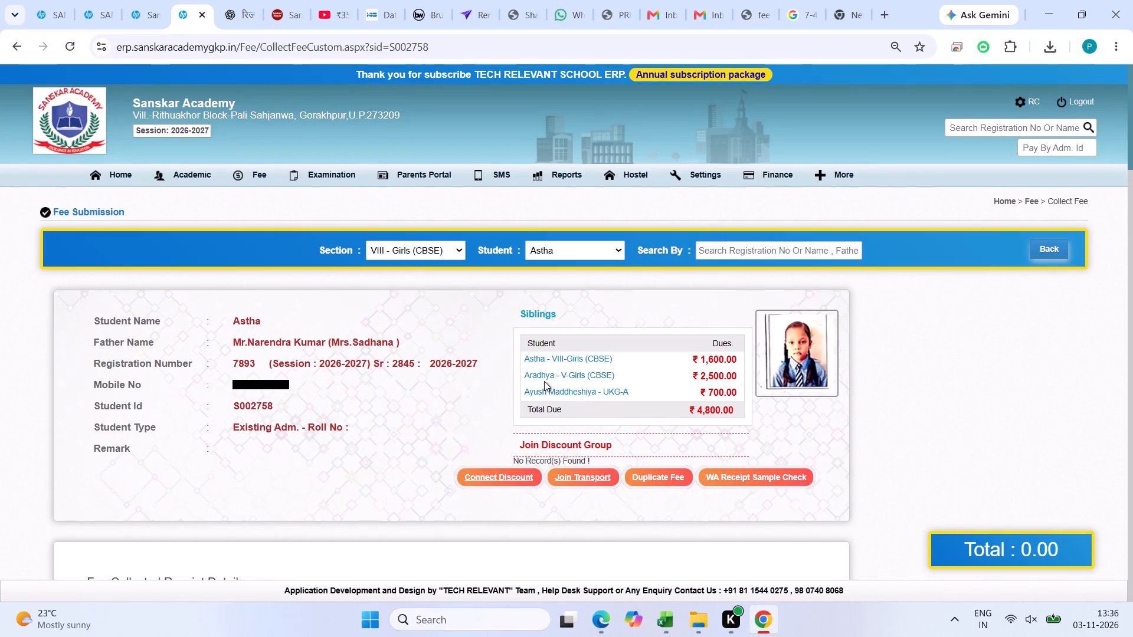
Open the fee record of Astha's sibling in UKG-A and examine the collected receipts and the tuition and transport fee status.
{"action": "left_click", "coordinate": [559, 390]}
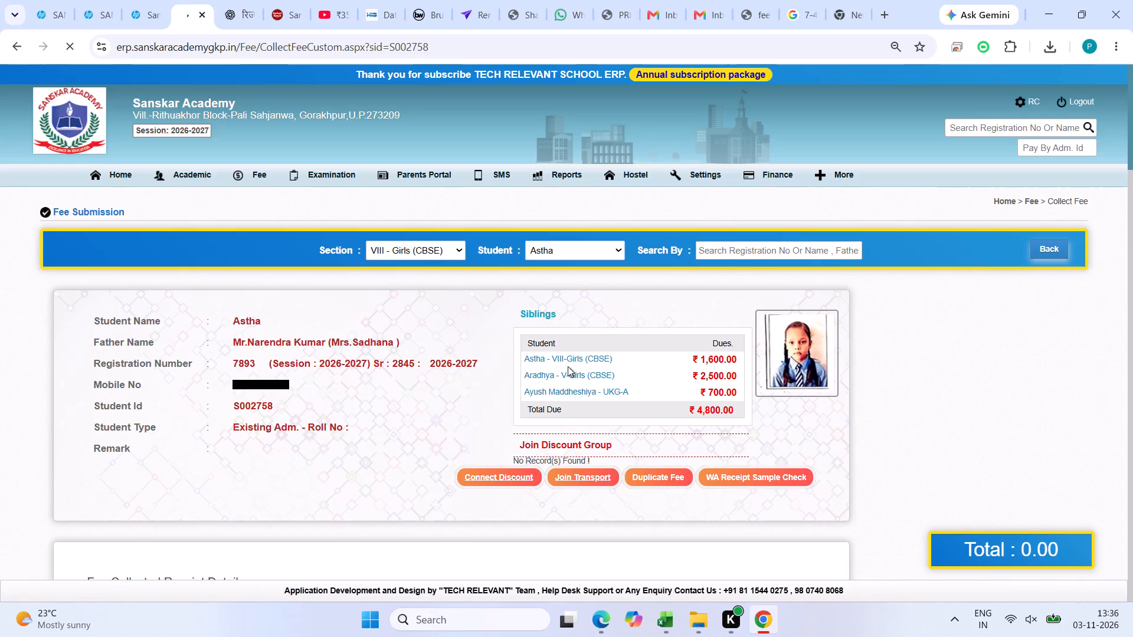
{"action": "scroll", "coordinate": [568, 366], "scroll_direction": "down", "scroll_amount": 5}
{"action": "scroll", "coordinate": [568, 366], "scroll_direction": "up", "scroll_amount": 1}
{"action": "scroll", "coordinate": [570, 365], "scroll_direction": "down", "scroll_amount": 2}
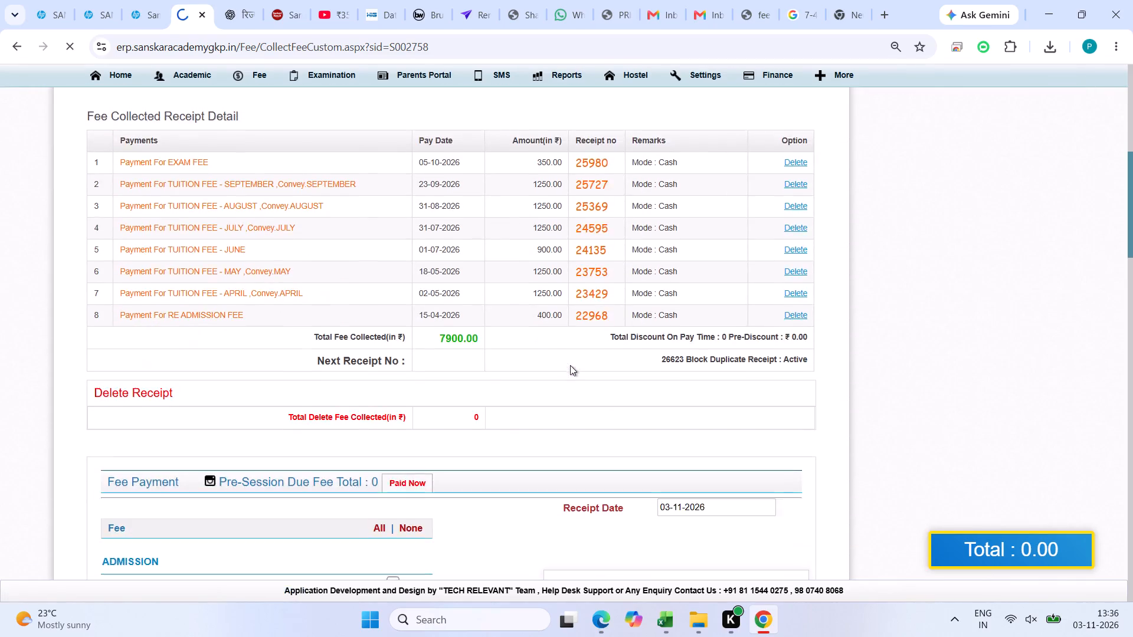
{"action": "scroll", "coordinate": [570, 365], "scroll_direction": "down", "scroll_amount": 6}
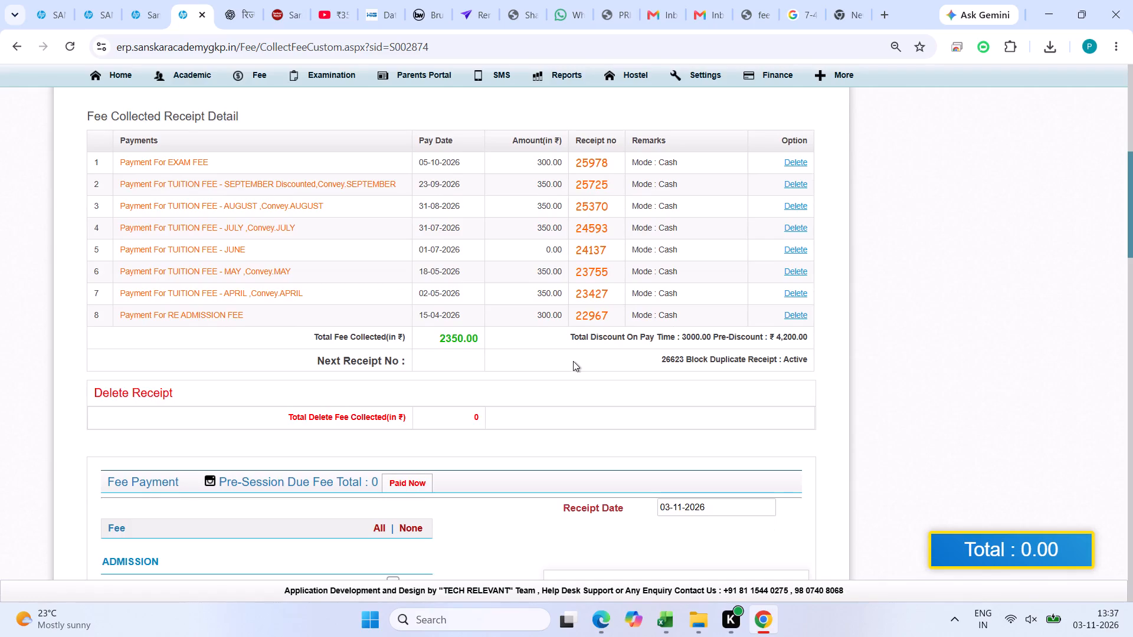
{"action": "scroll", "coordinate": [573, 361], "scroll_direction": "down", "scroll_amount": 6}
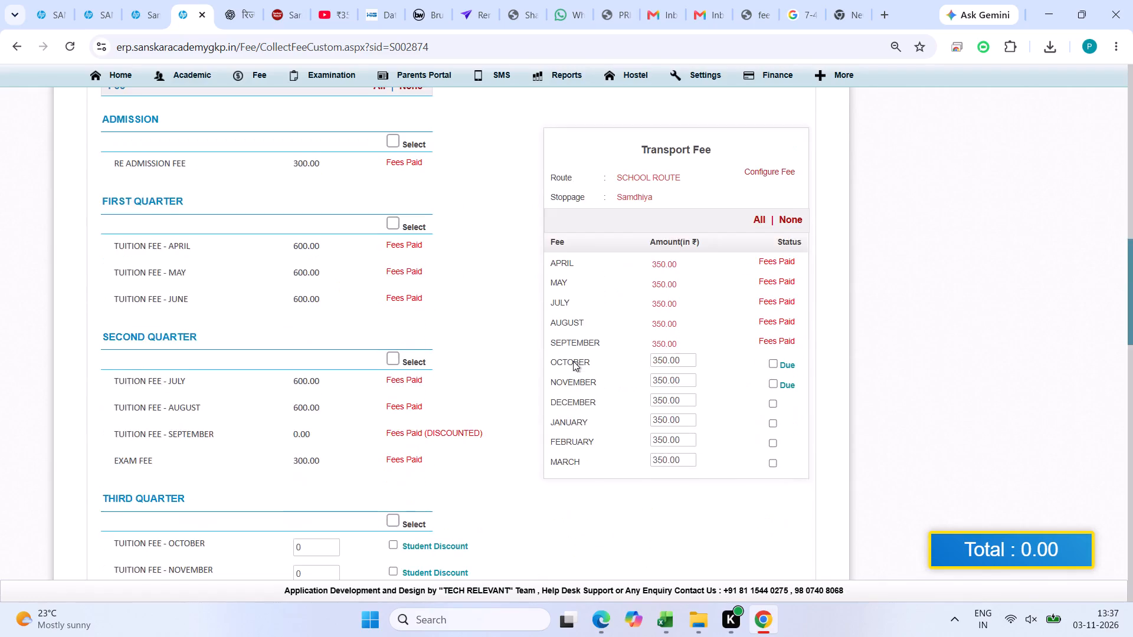
{"action": "scroll", "coordinate": [573, 361], "scroll_direction": "up", "scroll_amount": 13}
{"action": "left_click", "coordinate": [578, 370]}
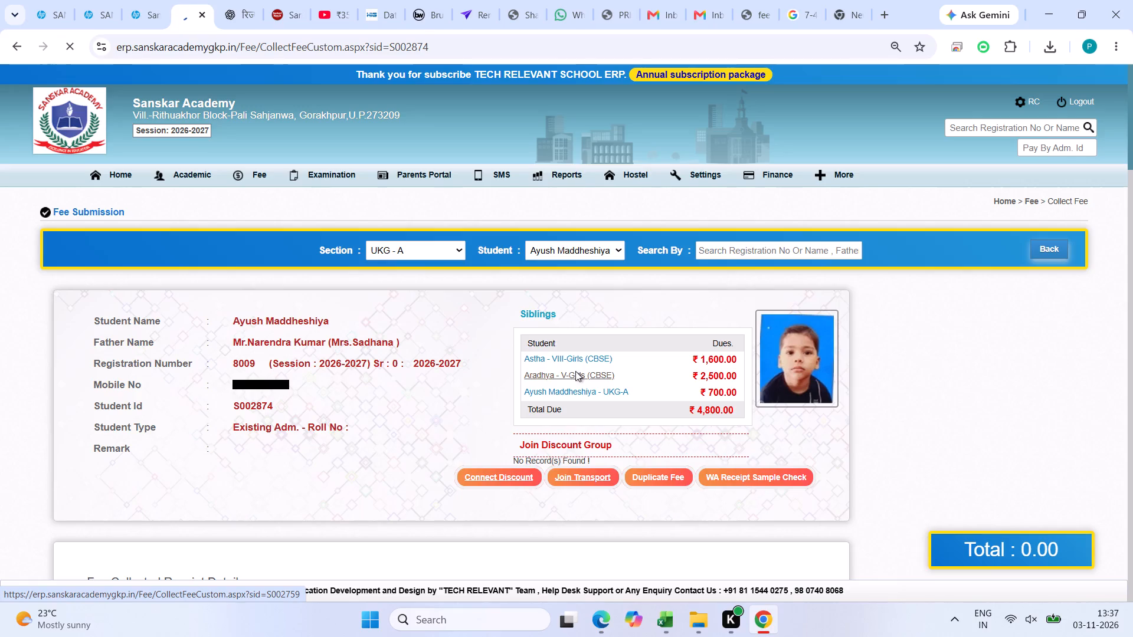
{"action": "scroll", "coordinate": [575, 371], "scroll_direction": "down", "scroll_amount": 2}
{"action": "scroll", "coordinate": [574, 375], "scroll_direction": "up", "scroll_amount": 1}
{"action": "scroll", "coordinate": [574, 375], "scroll_direction": "down", "scroll_amount": 8}
{"action": "scroll", "coordinate": [576, 374], "scroll_direction": "up", "scroll_amount": 4}
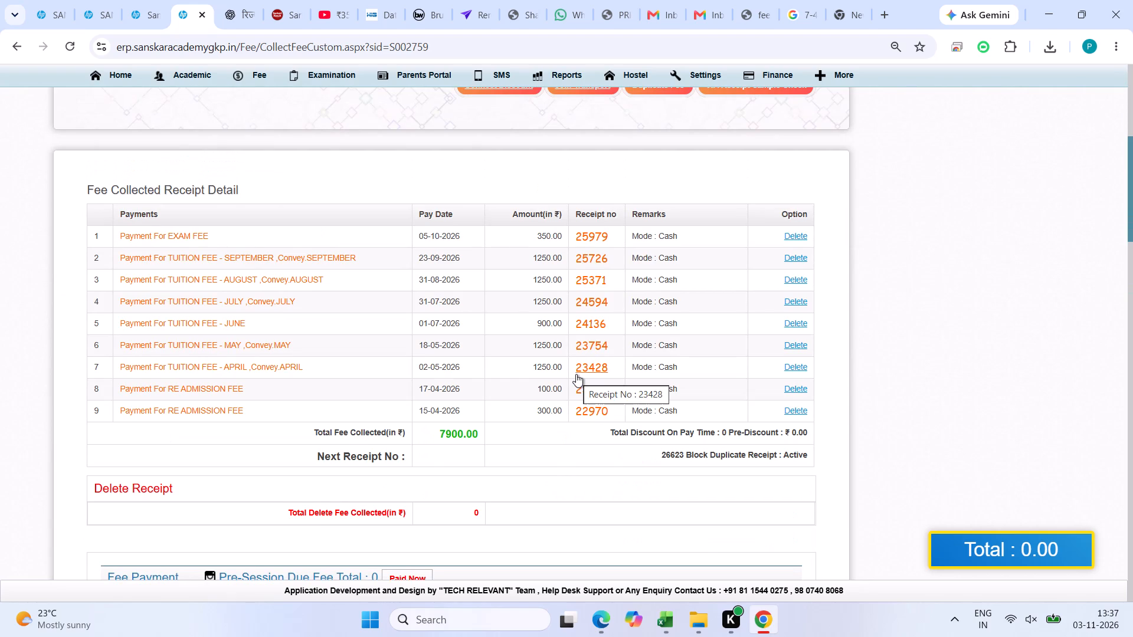
{"action": "scroll", "coordinate": [576, 374], "scroll_direction": "down", "scroll_amount": 6}
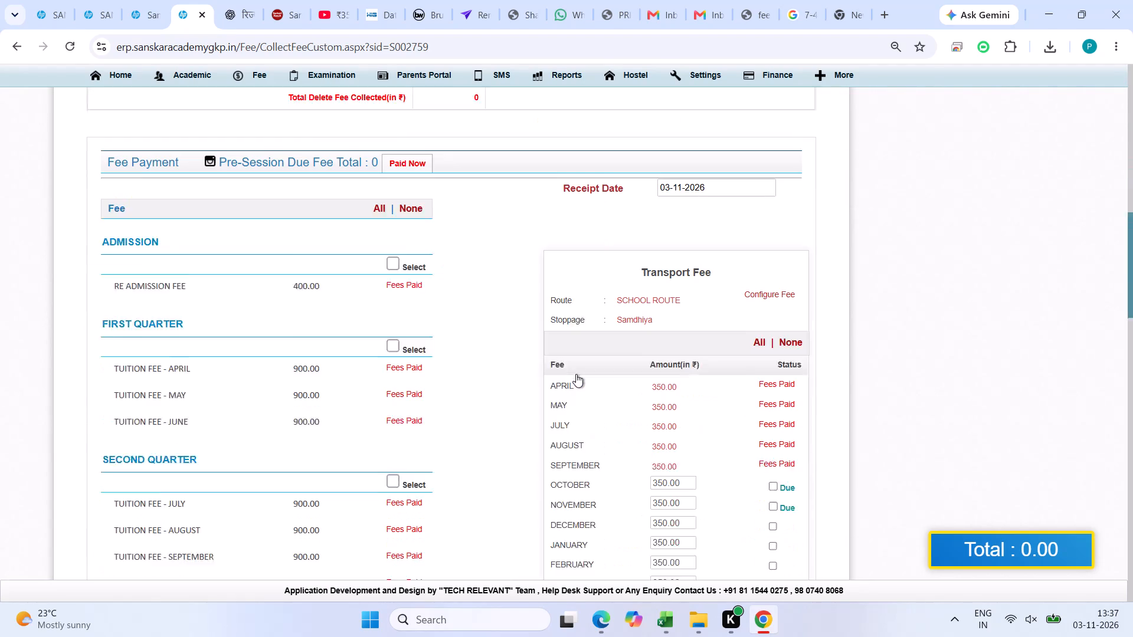
{"action": "scroll", "coordinate": [577, 374], "scroll_direction": "down", "scroll_amount": 3}
{"action": "scroll", "coordinate": [577, 374], "scroll_direction": "up", "scroll_amount": 9}
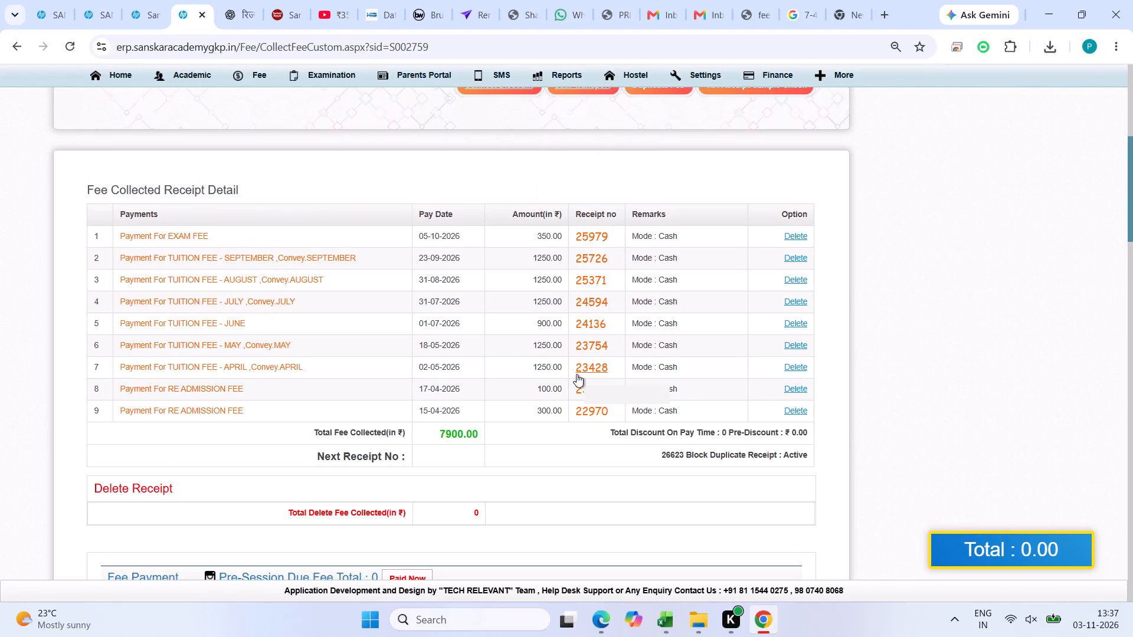
{"action": "scroll", "coordinate": [577, 374], "scroll_direction": "up", "scroll_amount": 3}
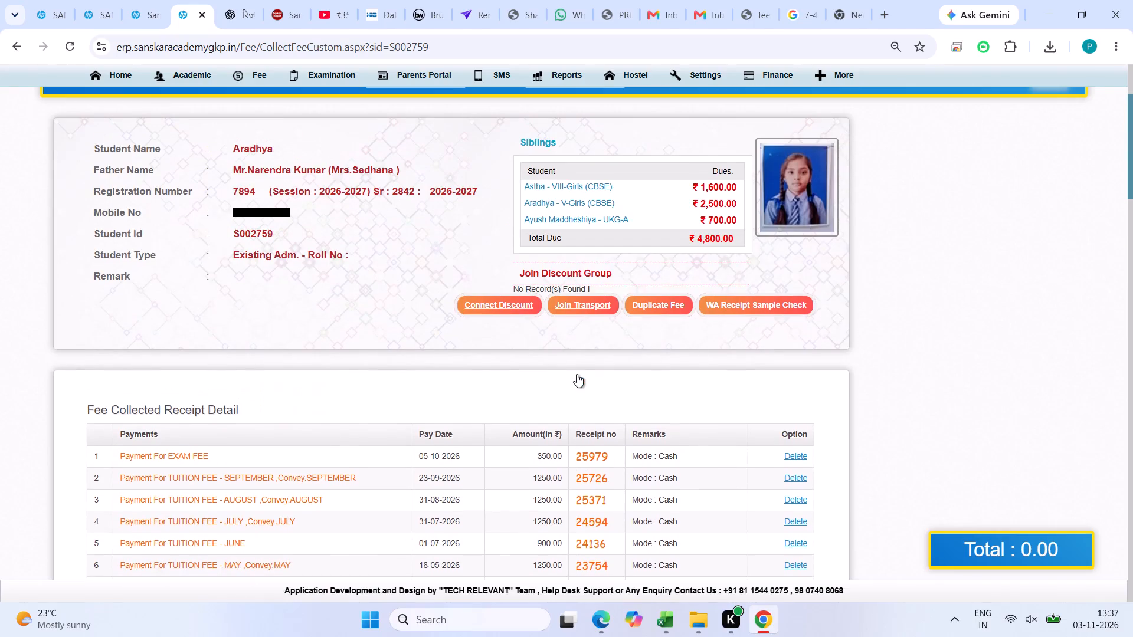
{"action": "scroll", "coordinate": [577, 374], "scroll_direction": "up", "scroll_amount": 1}
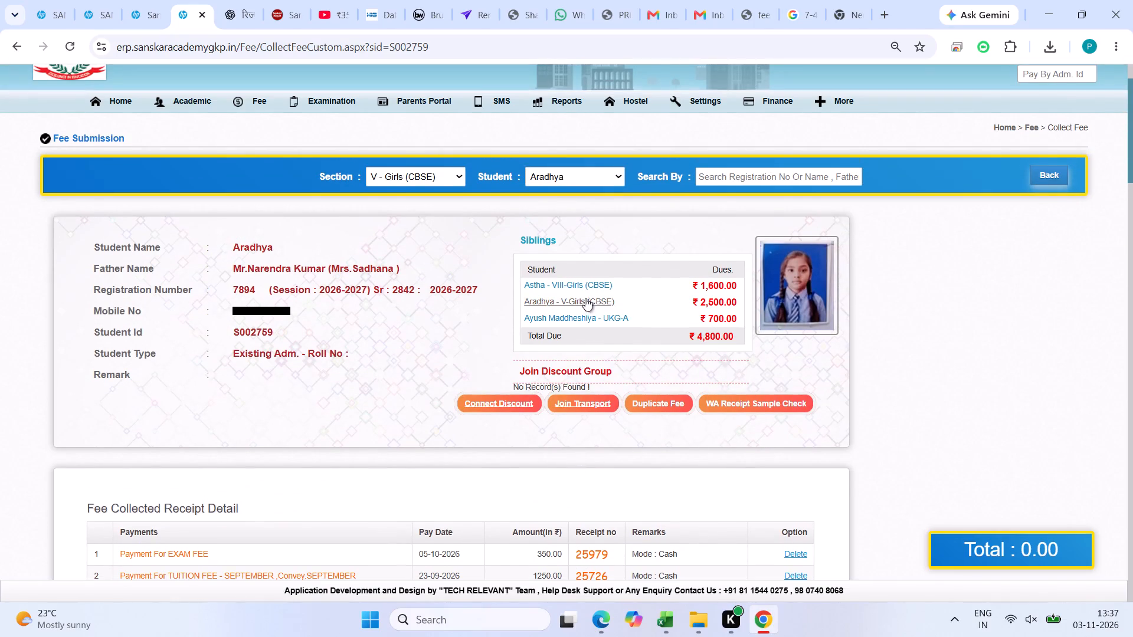
Highlight the exam fee and September payment rows in Aradhya's collected receipts to check their dates and amounts.
{"action": "left_click_drag", "start_coordinate": [424, 554], "coordinate": [559, 564]}
{"action": "scroll", "coordinate": [554, 527], "scroll_direction": "down", "scroll_amount": 1}
{"action": "left_click_drag", "start_coordinate": [412, 479], "coordinate": [415, 477]}
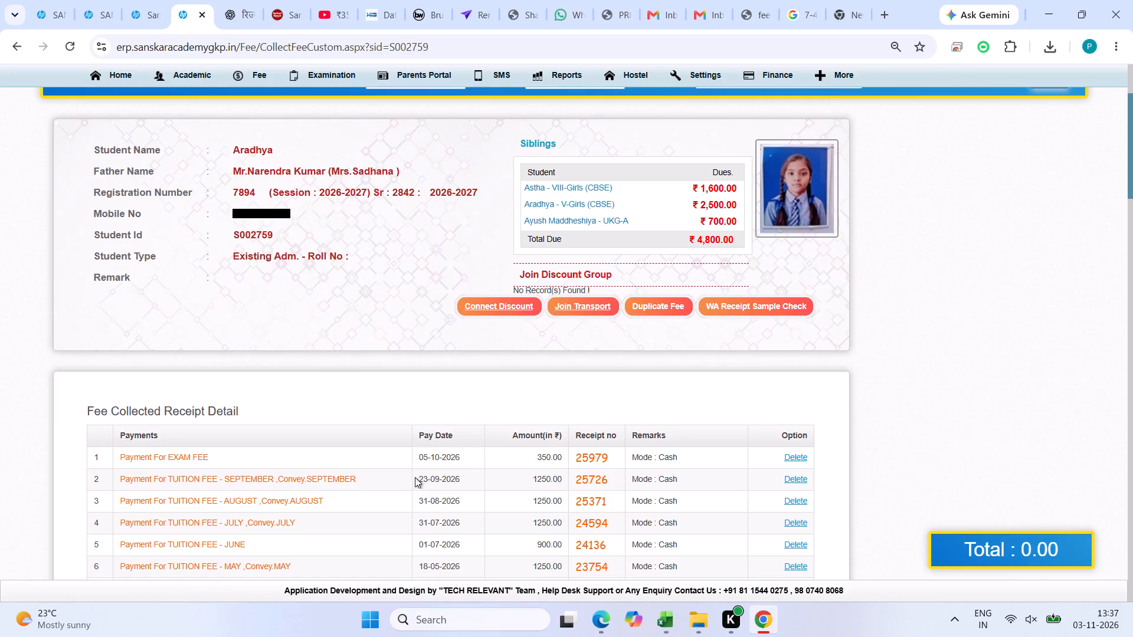
{"action": "left_click_drag", "start_coordinate": [415, 477], "coordinate": [588, 471]}
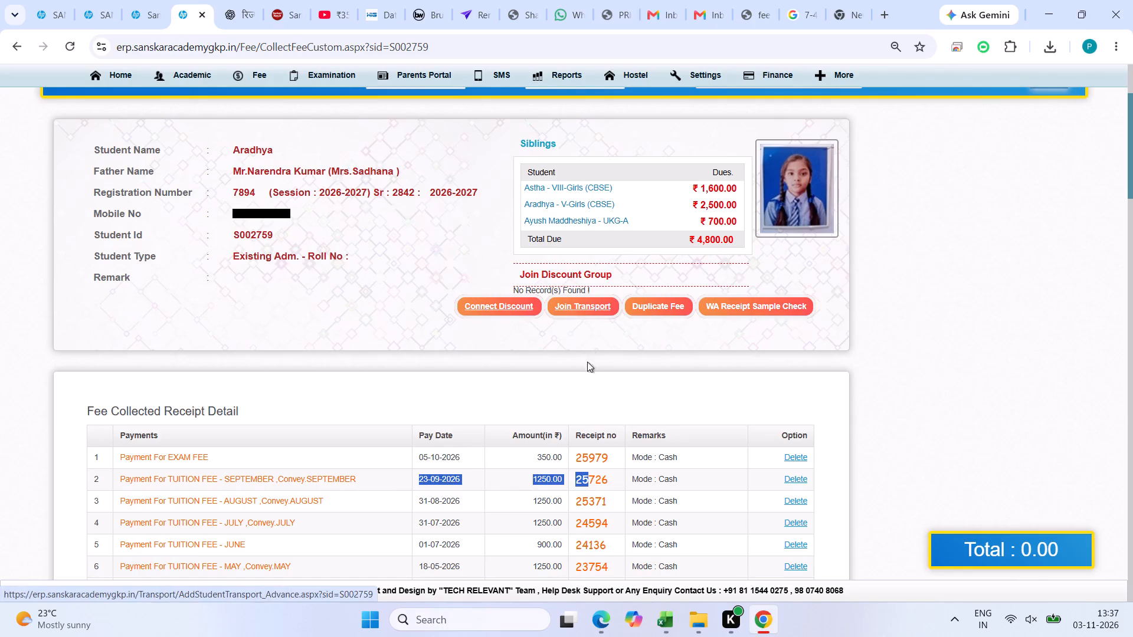
{"action": "left_click", "coordinate": [531, 409]}
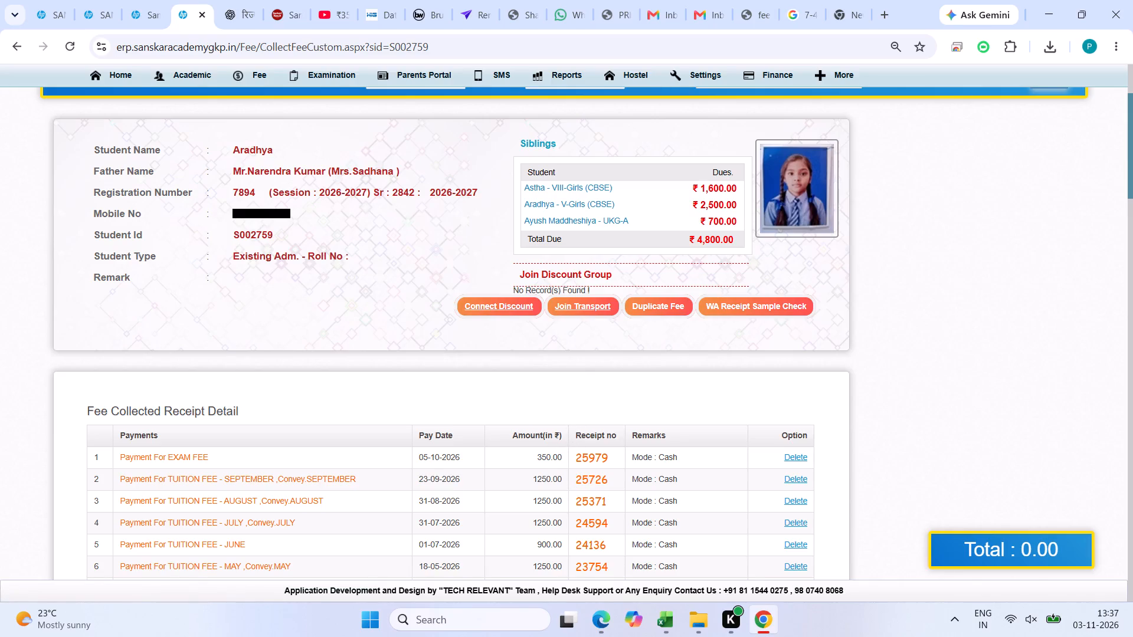
Reopen Astha's fee record from the siblings list and recheck her collected receipts and the siblings' dues.
{"action": "left_click", "coordinate": [551, 192]}
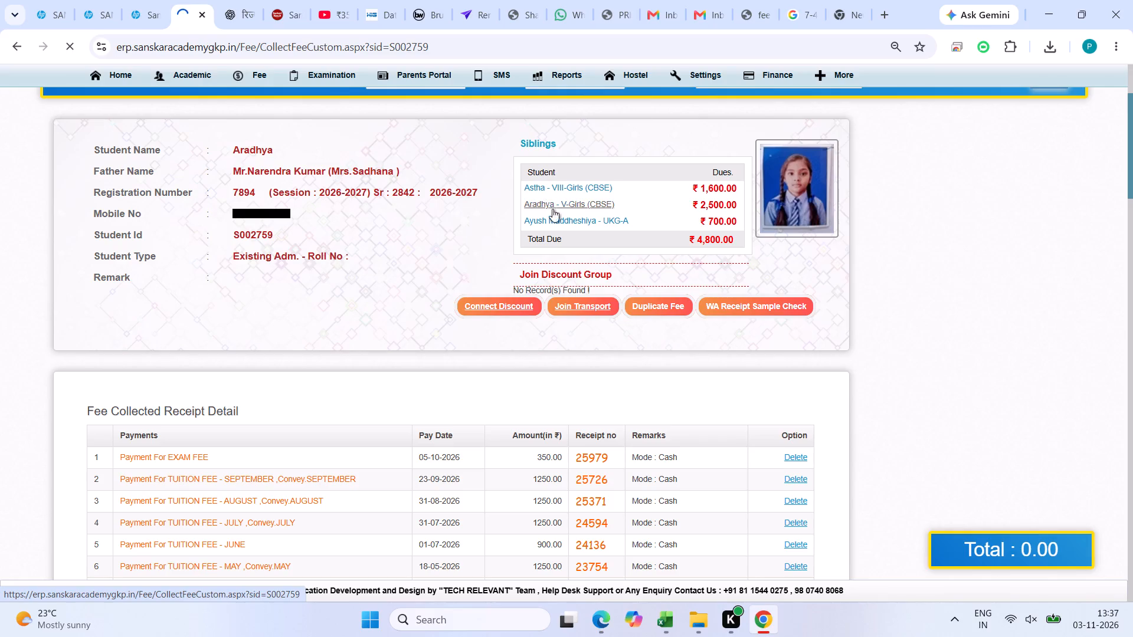
{"action": "scroll", "coordinate": [548, 402], "scroll_direction": "down", "scroll_amount": 5}
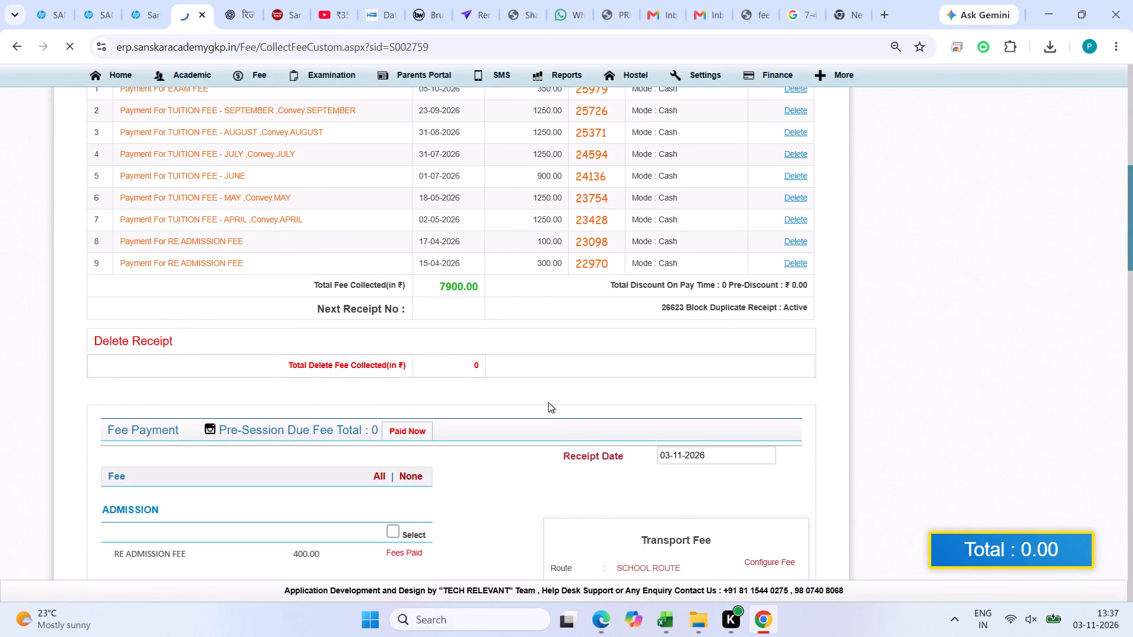
{"action": "scroll", "coordinate": [548, 402], "scroll_direction": "down", "scroll_amount": 7}
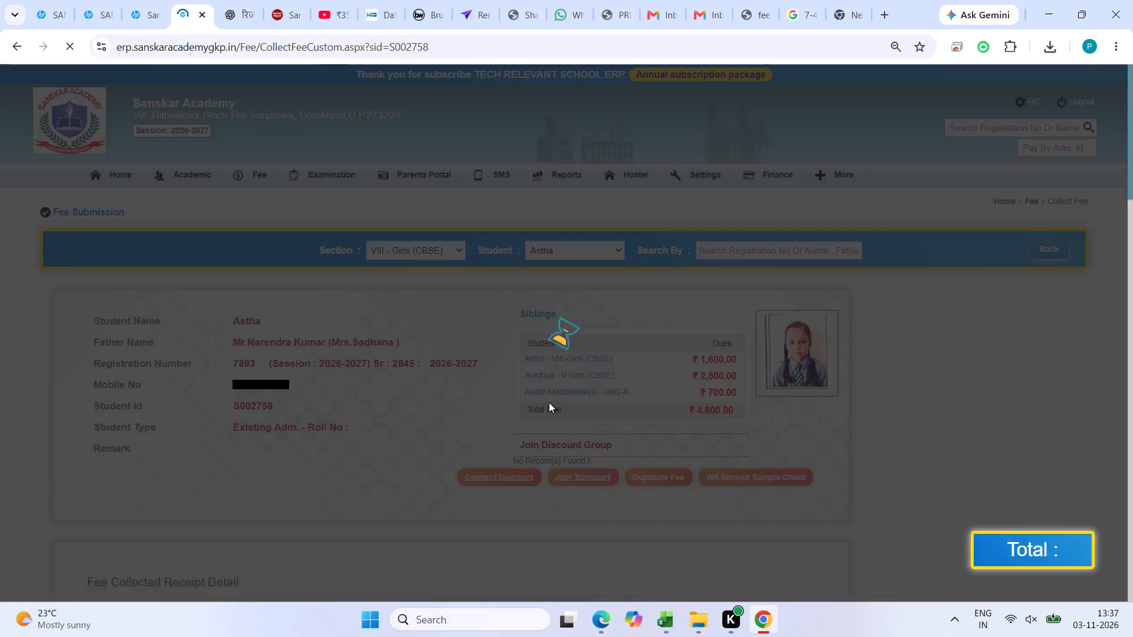
{"action": "scroll", "coordinate": [549, 402], "scroll_direction": "down", "scroll_amount": 2}
{"action": "scroll", "coordinate": [549, 402], "scroll_direction": "up", "scroll_amount": 1}
{"action": "scroll", "coordinate": [549, 402], "scroll_direction": "down", "scroll_amount": 3}
{"action": "scroll", "coordinate": [549, 402], "scroll_direction": "up", "scroll_amount": 1}
{"action": "scroll", "coordinate": [549, 402], "scroll_direction": "down", "scroll_amount": 1}
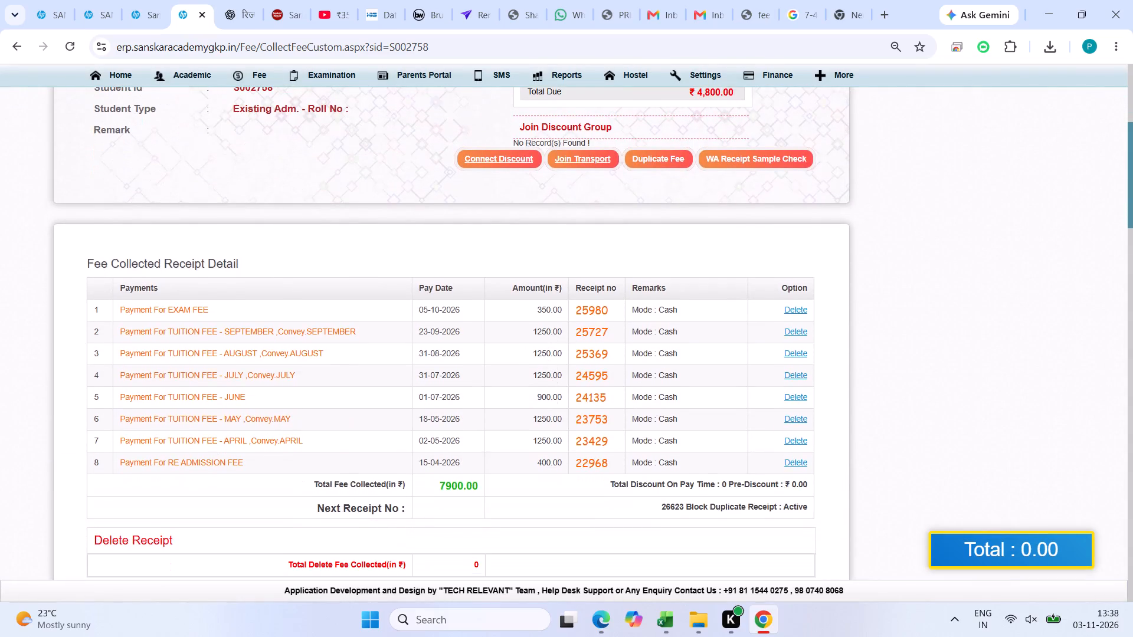
{"action": "scroll", "coordinate": [550, 400], "scroll_direction": "up", "scroll_amount": 3}
{"action": "scroll", "coordinate": [550, 400], "scroll_direction": "down", "scroll_amount": 1}
{"action": "scroll", "coordinate": [550, 400], "scroll_direction": "up", "scroll_amount": 1}
{"action": "scroll", "coordinate": [550, 400], "scroll_direction": "down", "scroll_amount": 1}
{"action": "scroll", "coordinate": [550, 400], "scroll_direction": "up", "scroll_amount": 1}
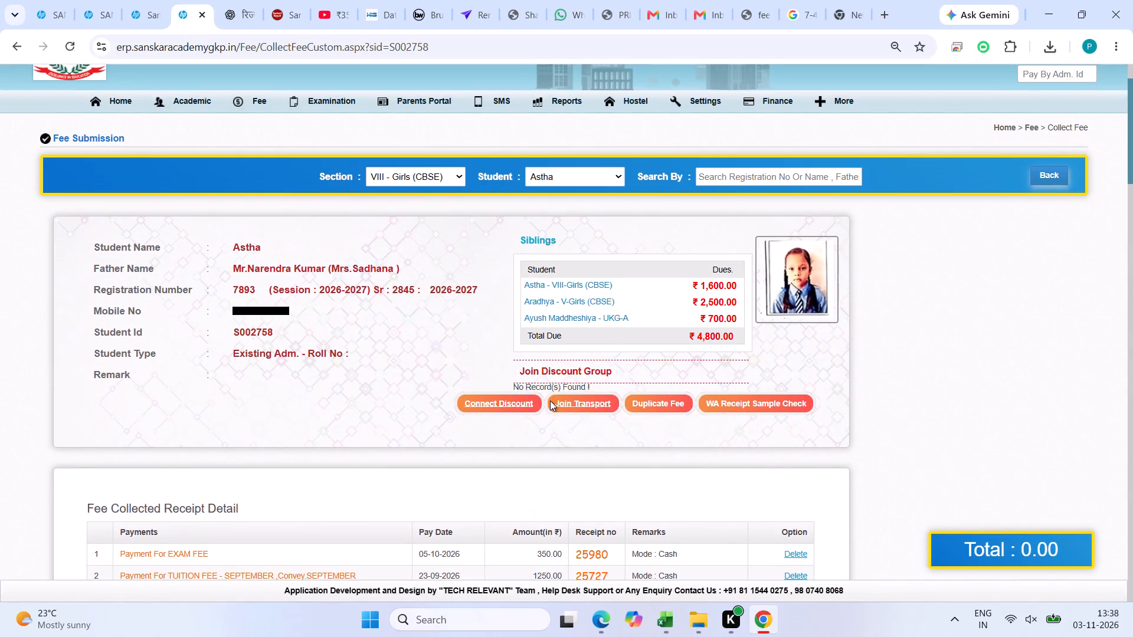
Reopen the UKG-A sibling's fee record and recheck the receipts collected so far.
{"action": "left_click", "coordinate": [564, 315]}
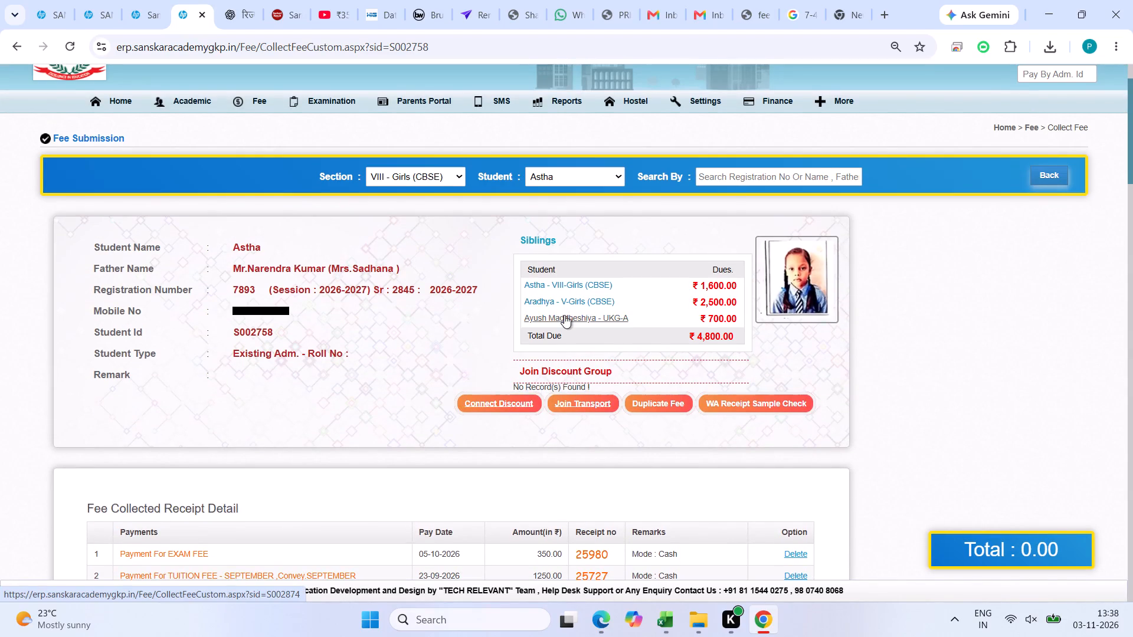
{"action": "scroll", "coordinate": [564, 315], "scroll_direction": "down", "scroll_amount": 1}
{"action": "scroll", "coordinate": [564, 315], "scroll_direction": "up", "scroll_amount": 1}
{"action": "scroll", "coordinate": [564, 315], "scroll_direction": "down", "scroll_amount": 3}
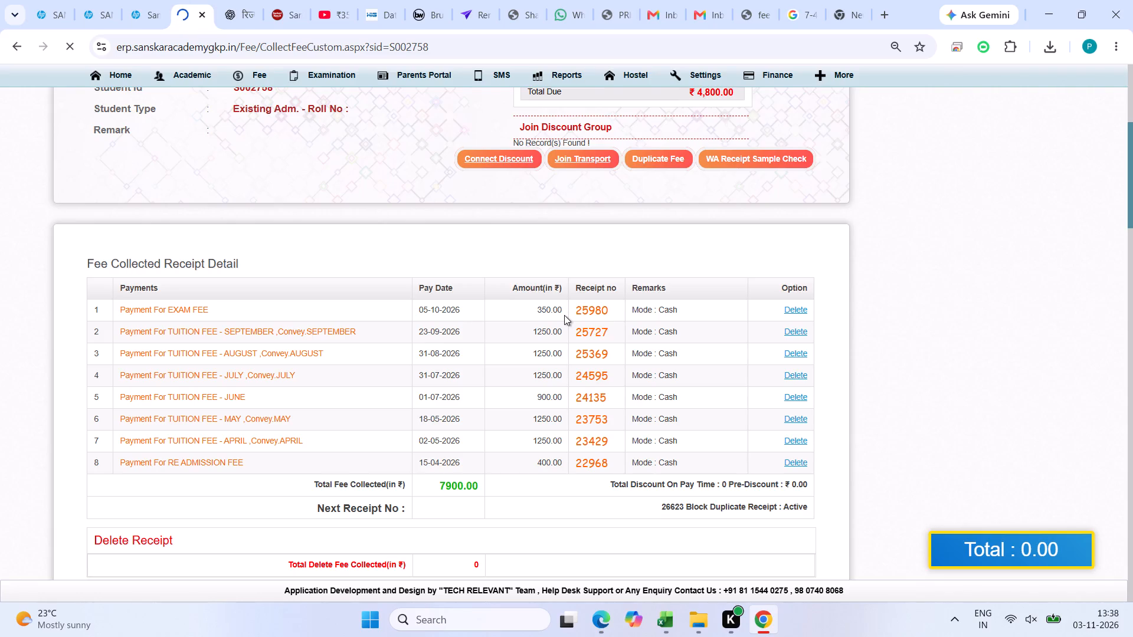
{"action": "scroll", "coordinate": [564, 315], "scroll_direction": "down", "scroll_amount": 6}
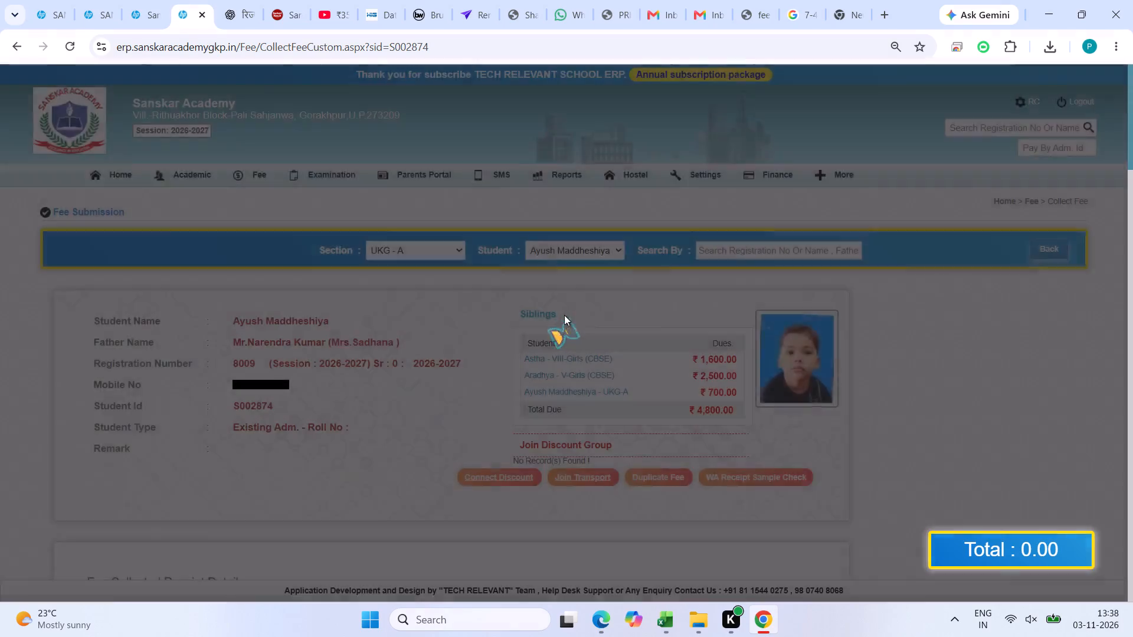
{"action": "scroll", "coordinate": [564, 315], "scroll_direction": "down", "scroll_amount": 5}
{"action": "scroll", "coordinate": [564, 315], "scroll_direction": "up", "scroll_amount": 3}
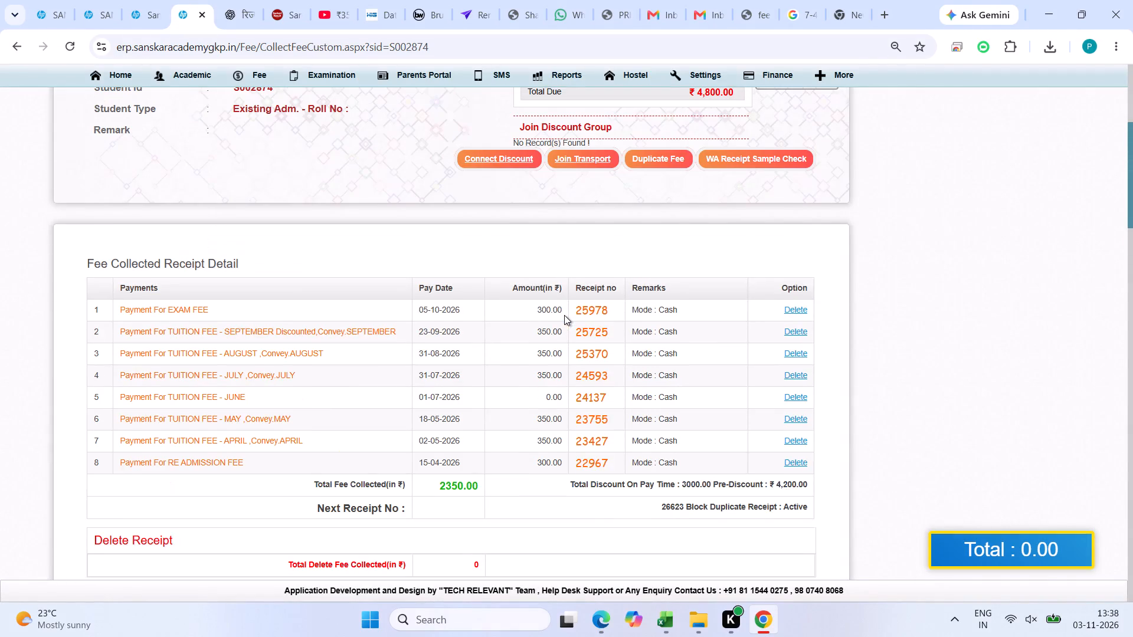
{"action": "scroll", "coordinate": [561, 319], "scroll_direction": "up", "scroll_amount": 4}
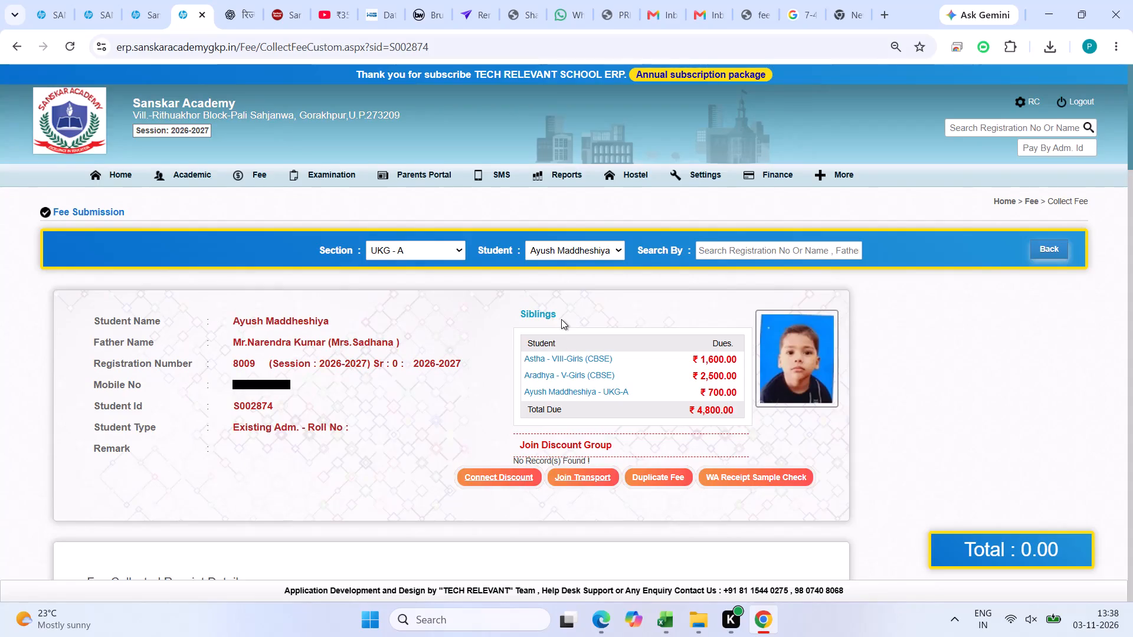
{"action": "scroll", "coordinate": [561, 319], "scroll_direction": "down", "scroll_amount": 3}
{"action": "scroll", "coordinate": [561, 319], "scroll_direction": "up", "scroll_amount": 1}
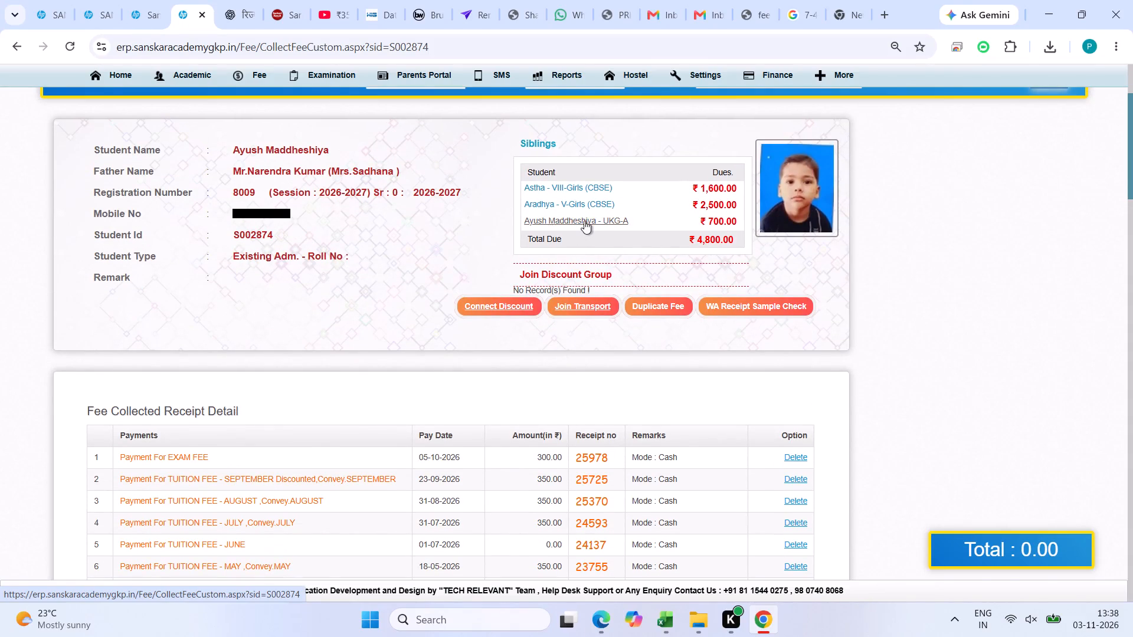
{"action": "left_click", "coordinate": [590, 208]}
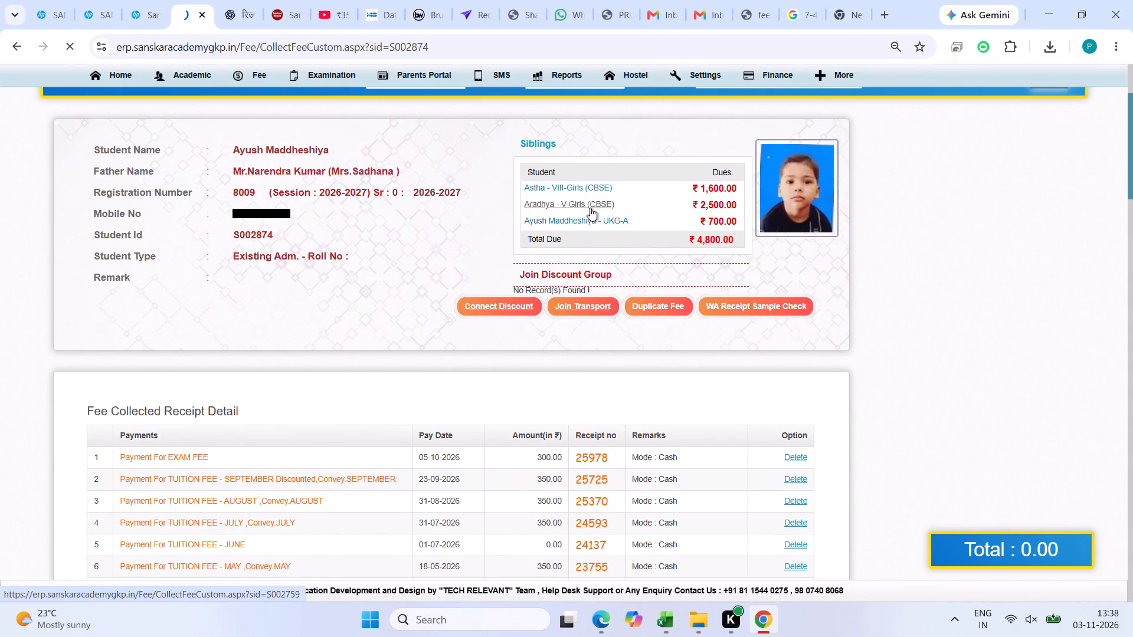
{"action": "scroll", "coordinate": [590, 208], "scroll_direction": "up", "scroll_amount": 3}
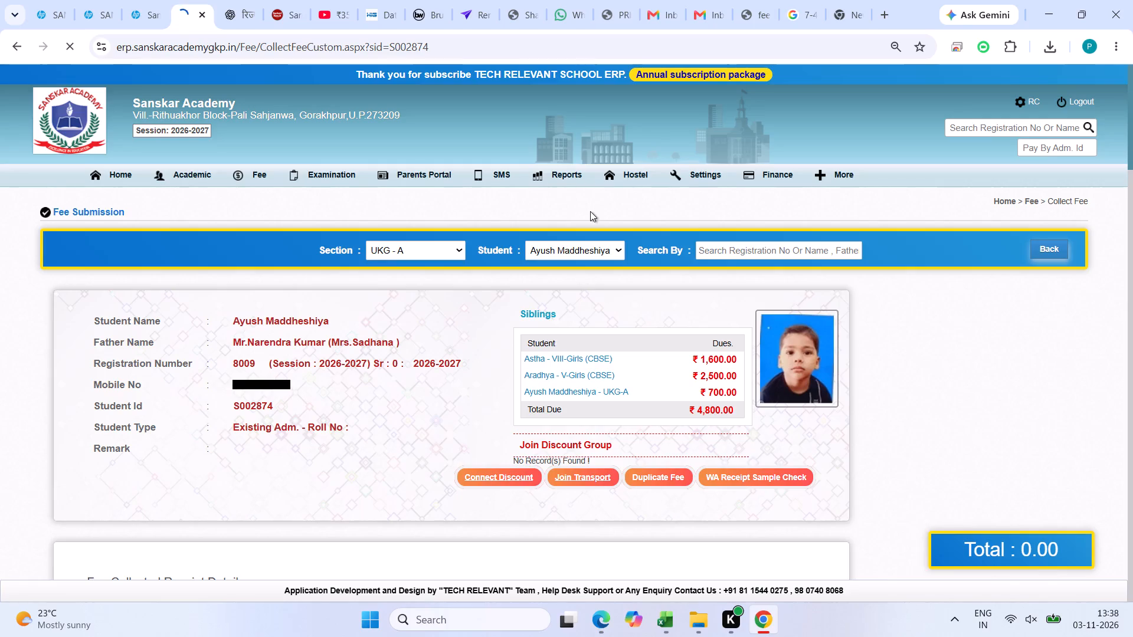
{"action": "scroll", "coordinate": [590, 212], "scroll_direction": "down", "scroll_amount": 5}
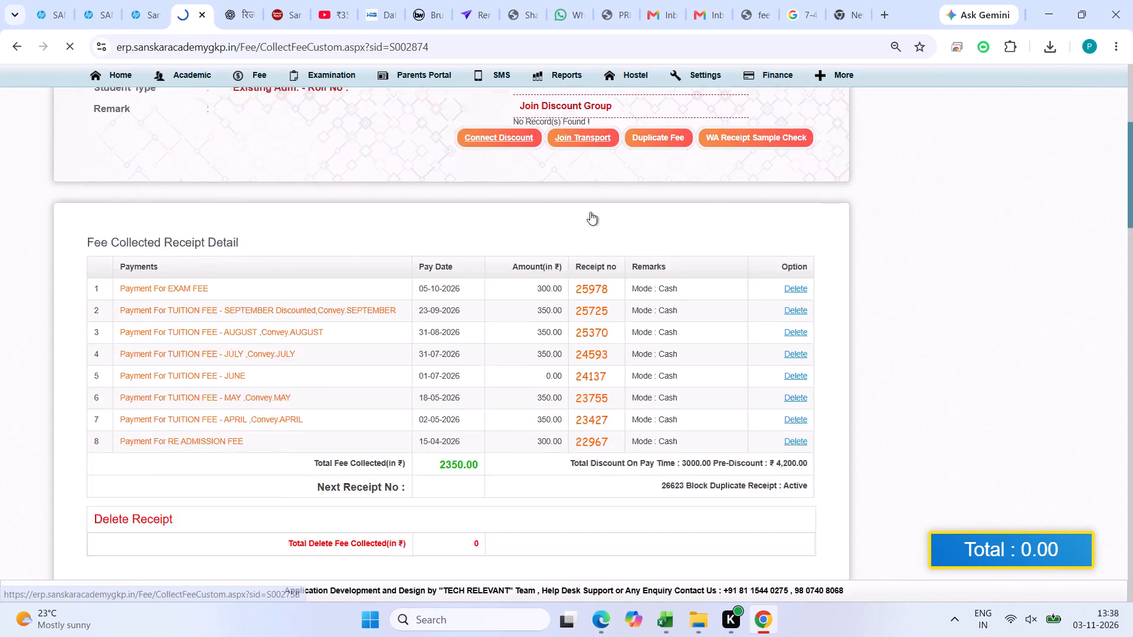
{"action": "scroll", "coordinate": [590, 212], "scroll_direction": "down", "scroll_amount": 8}
{"action": "scroll", "coordinate": [590, 212], "scroll_direction": "up", "scroll_amount": 3}
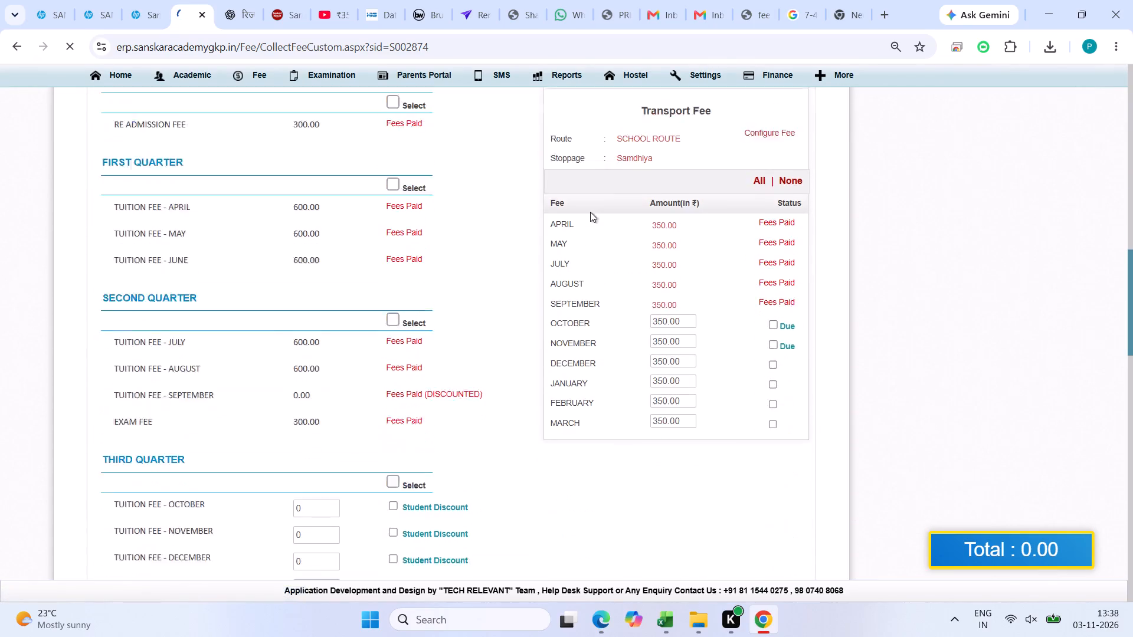
{"action": "scroll", "coordinate": [590, 212], "scroll_direction": "up", "scroll_amount": 8}
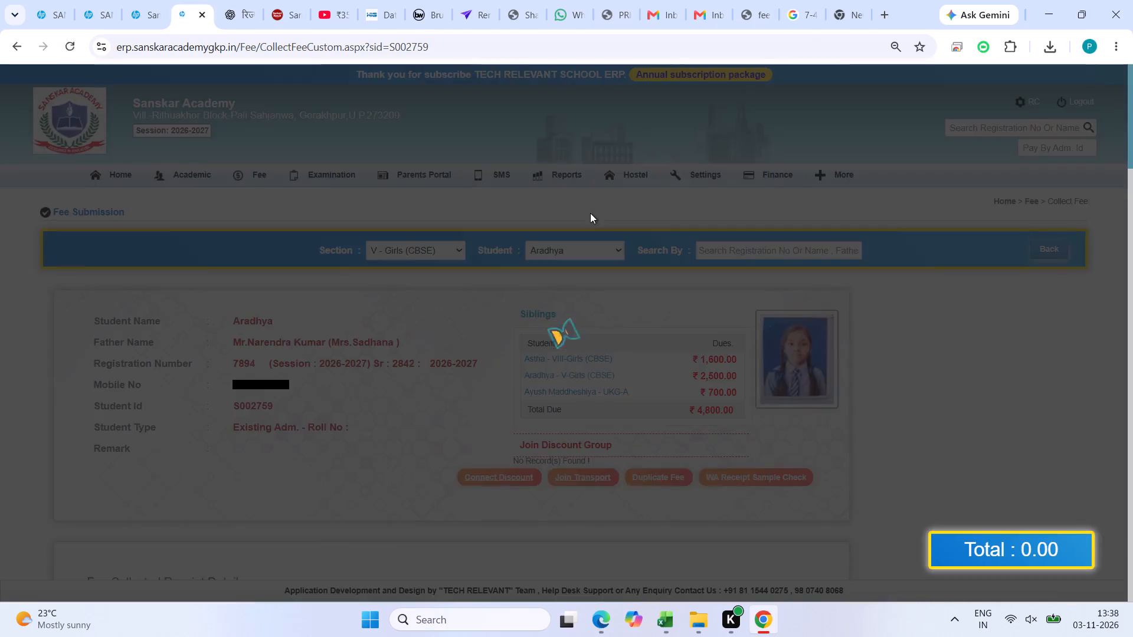
{"action": "scroll", "coordinate": [565, 351], "scroll_direction": "down", "scroll_amount": 10}
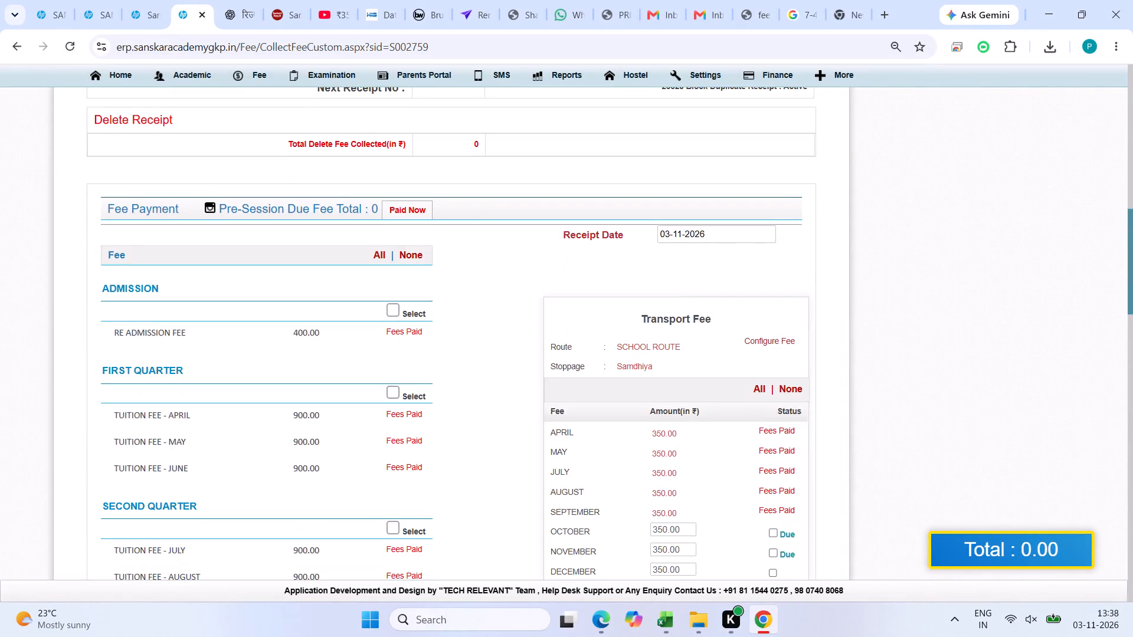
{"action": "scroll", "coordinate": [571, 349], "scroll_direction": "down", "scroll_amount": 3}
{"action": "scroll", "coordinate": [571, 349], "scroll_direction": "up", "scroll_amount": 12}
{"action": "scroll", "coordinate": [572, 347], "scroll_direction": "down", "scroll_amount": 1}
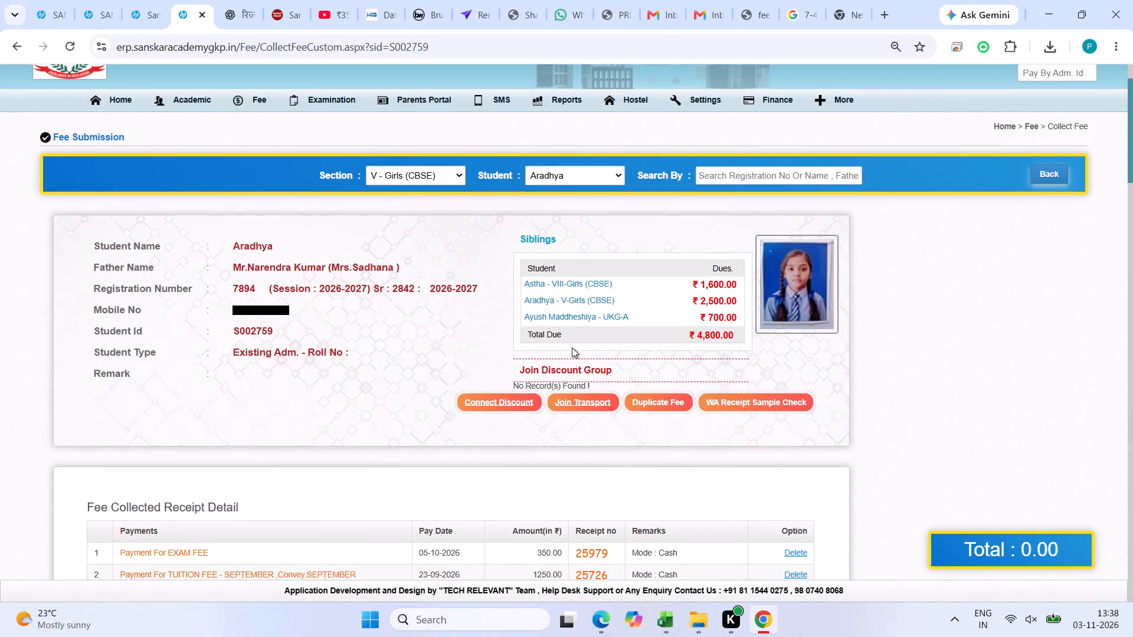
{"action": "scroll", "coordinate": [572, 347], "scroll_direction": "down", "scroll_amount": 1}
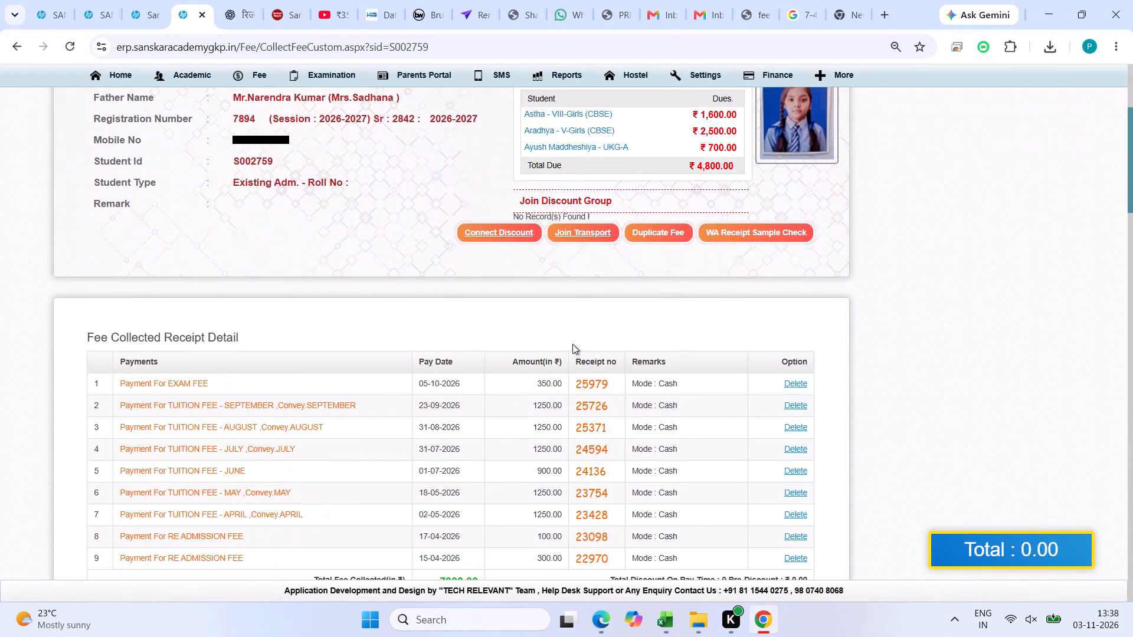
{"action": "scroll", "coordinate": [572, 344], "scroll_direction": "up", "scroll_amount": 1}
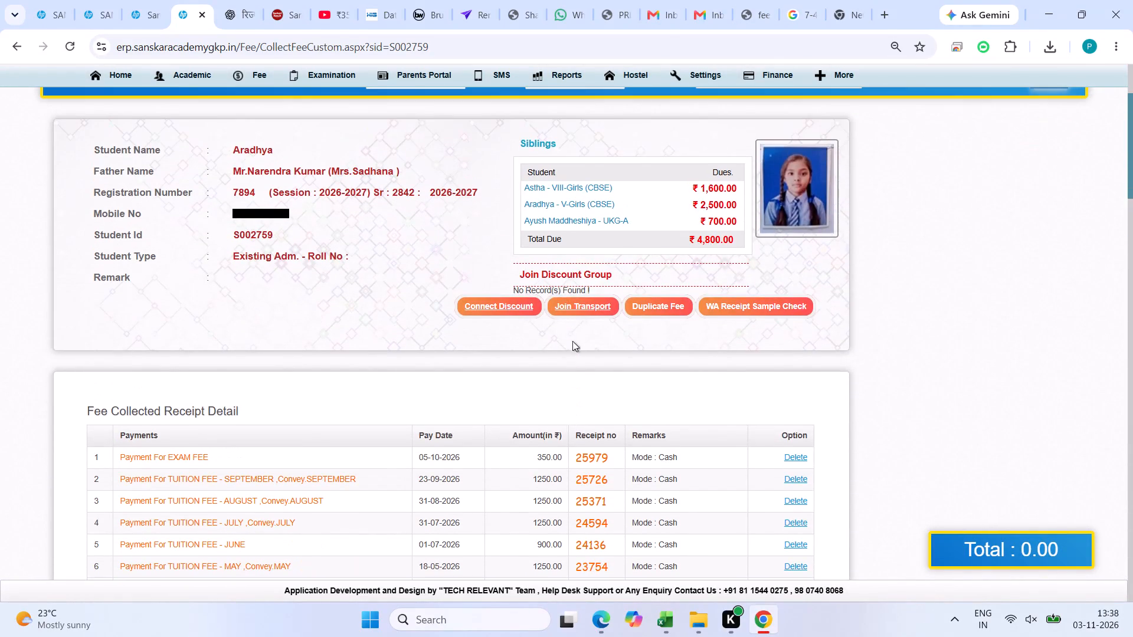
{"action": "left_click", "coordinate": [594, 457]}
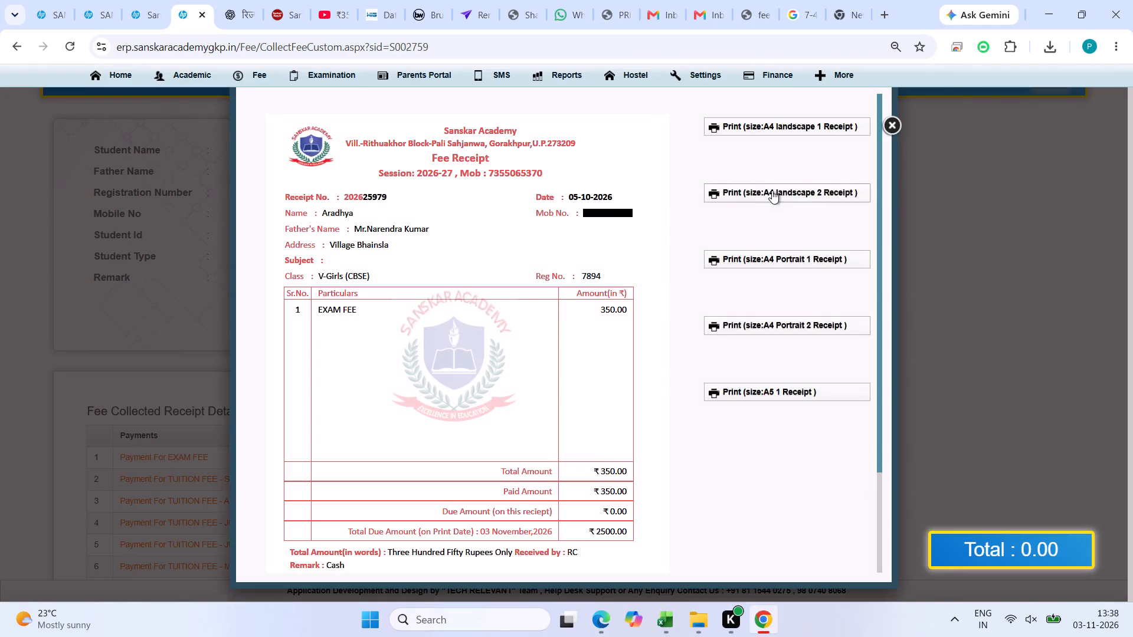
{"action": "left_click", "coordinate": [772, 186]}
{"action": "scroll", "coordinate": [772, 186], "scroll_direction": "down", "scroll_amount": 5}
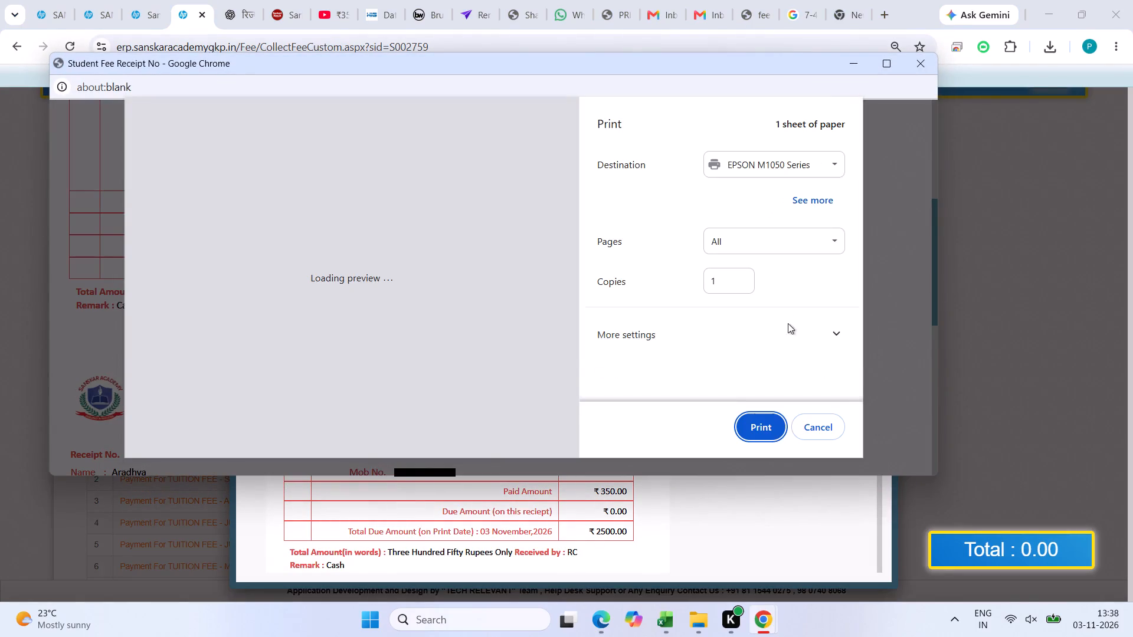
{"action": "left_click", "coordinate": [764, 420]}
{"action": "left_click", "coordinate": [926, 55]}
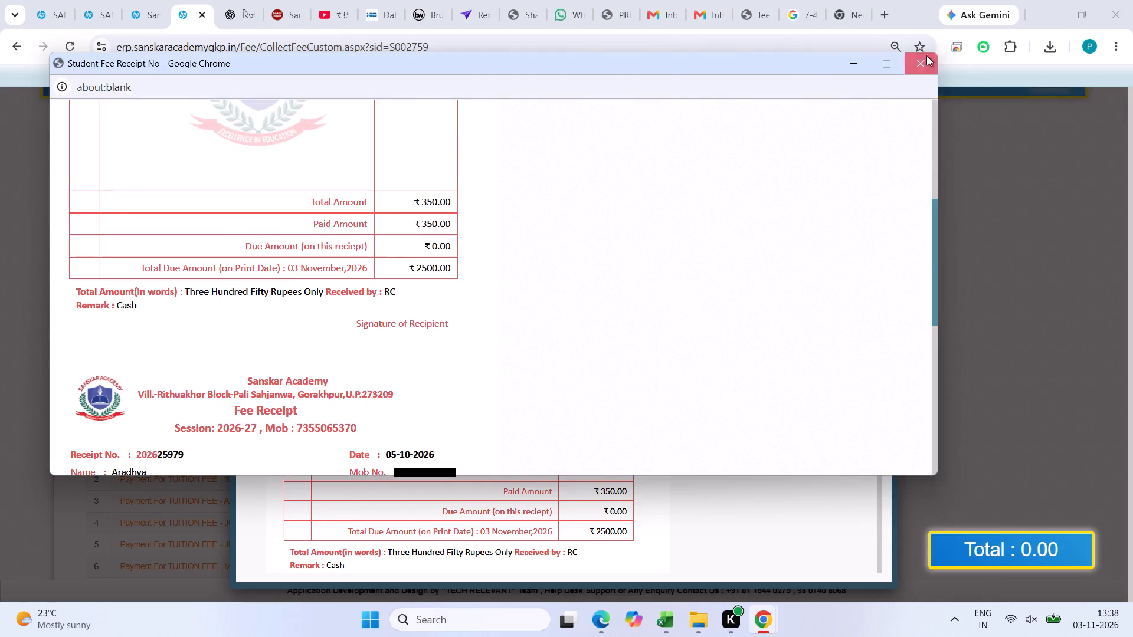
{"action": "left_click", "coordinate": [885, 127]}
Open the UKG-A sibling's fee record and recheck the collected receipts, monthly fee and transport status, and siblings' dues.
{"action": "scroll", "coordinate": [611, 268], "scroll_direction": "up", "scroll_amount": 2}
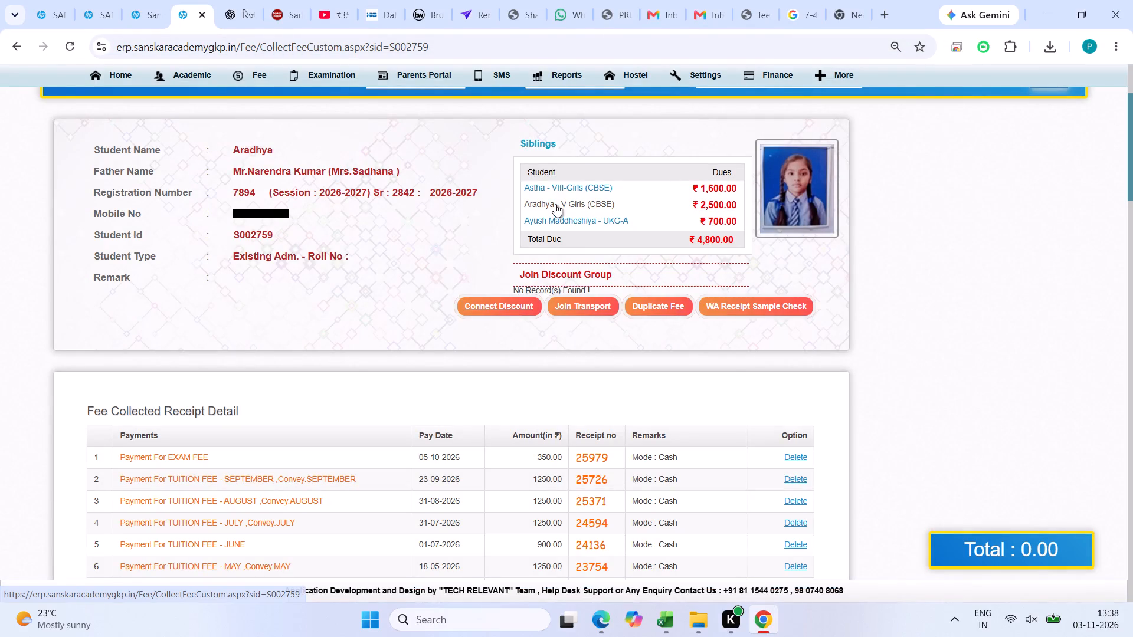
{"action": "left_click", "coordinate": [566, 222]}
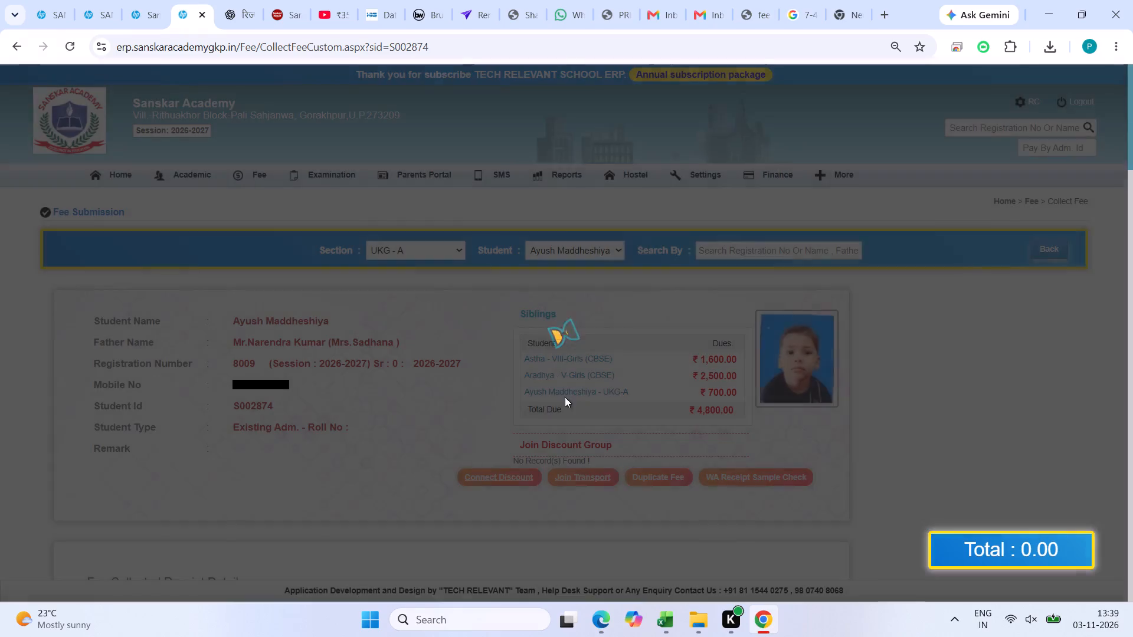
{"action": "scroll", "coordinate": [569, 384], "scroll_direction": "down", "scroll_amount": 6}
{"action": "scroll", "coordinate": [578, 389], "scroll_direction": "up", "scroll_amount": 1}
{"action": "scroll", "coordinate": [578, 389], "scroll_direction": "down", "scroll_amount": 3}
{"action": "scroll", "coordinate": [578, 389], "scroll_direction": "up", "scroll_amount": 1}
{"action": "scroll", "coordinate": [581, 385], "scroll_direction": "down", "scroll_amount": 4}
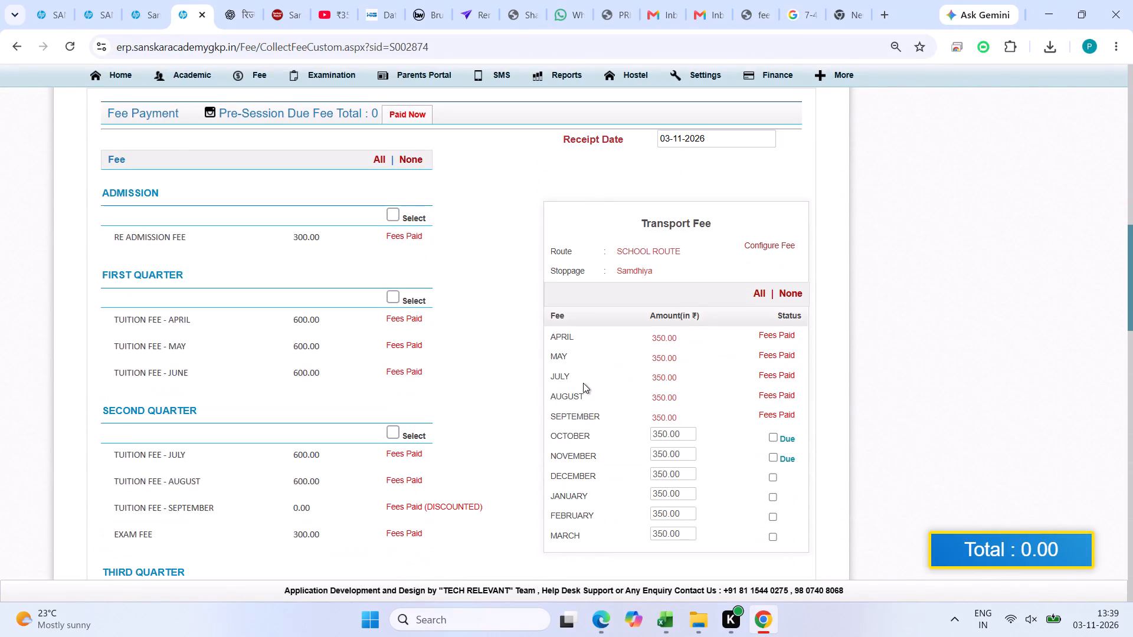
{"action": "scroll", "coordinate": [583, 383], "scroll_direction": "up", "scroll_amount": 7}
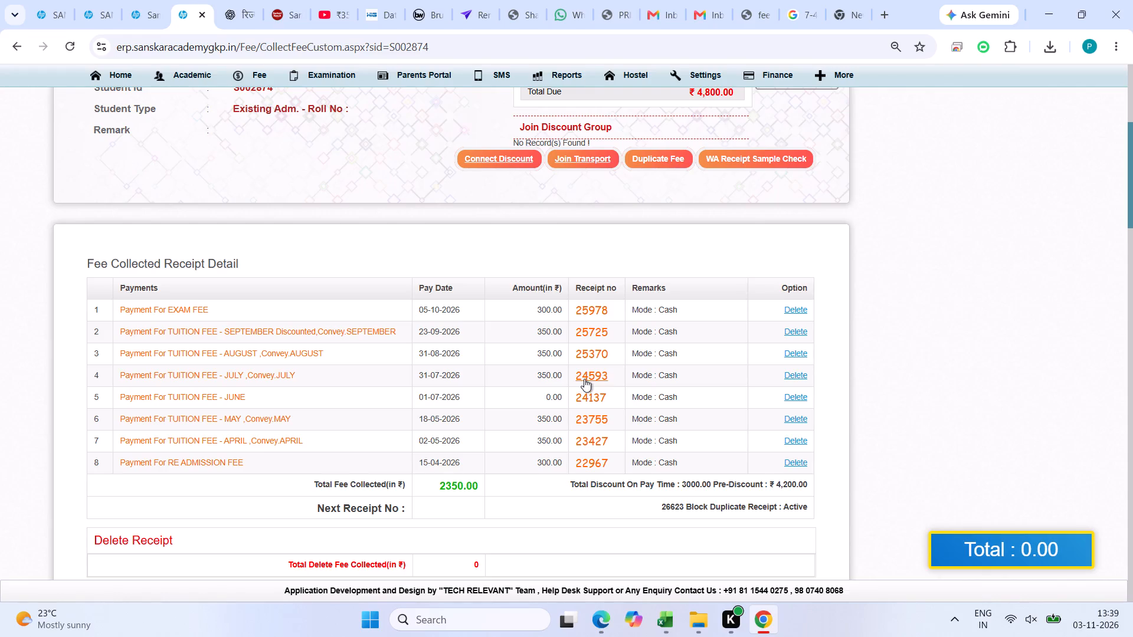
{"action": "scroll", "coordinate": [584, 378], "scroll_direction": "down", "scroll_amount": 2}
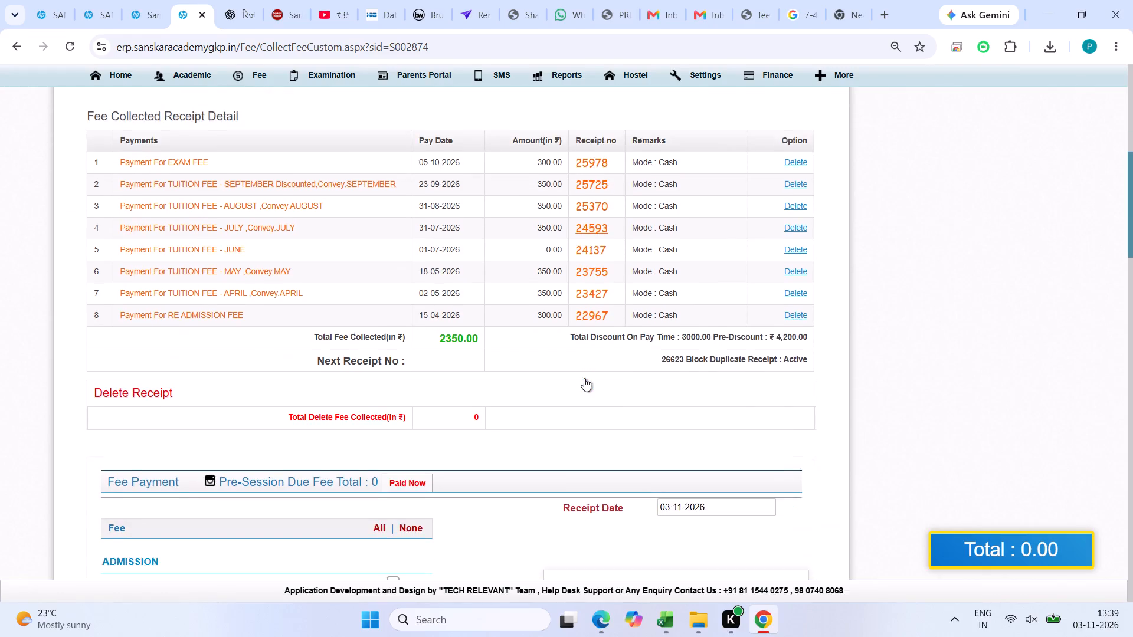
{"action": "scroll", "coordinate": [584, 378], "scroll_direction": "up", "scroll_amount": 5}
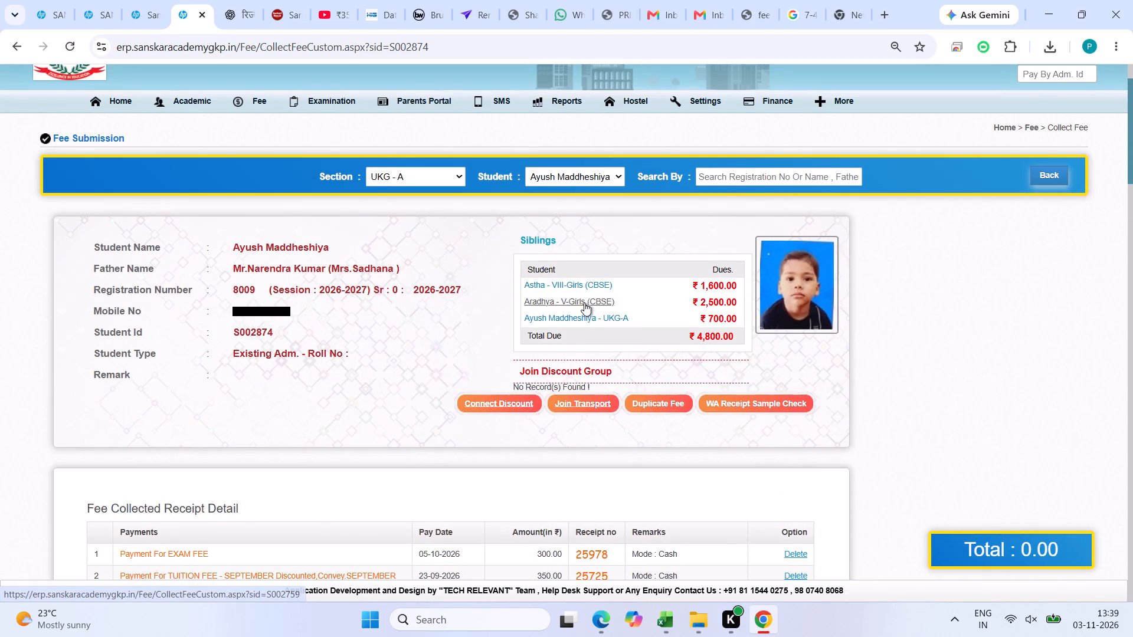
{"action": "left_click", "coordinate": [575, 316]}
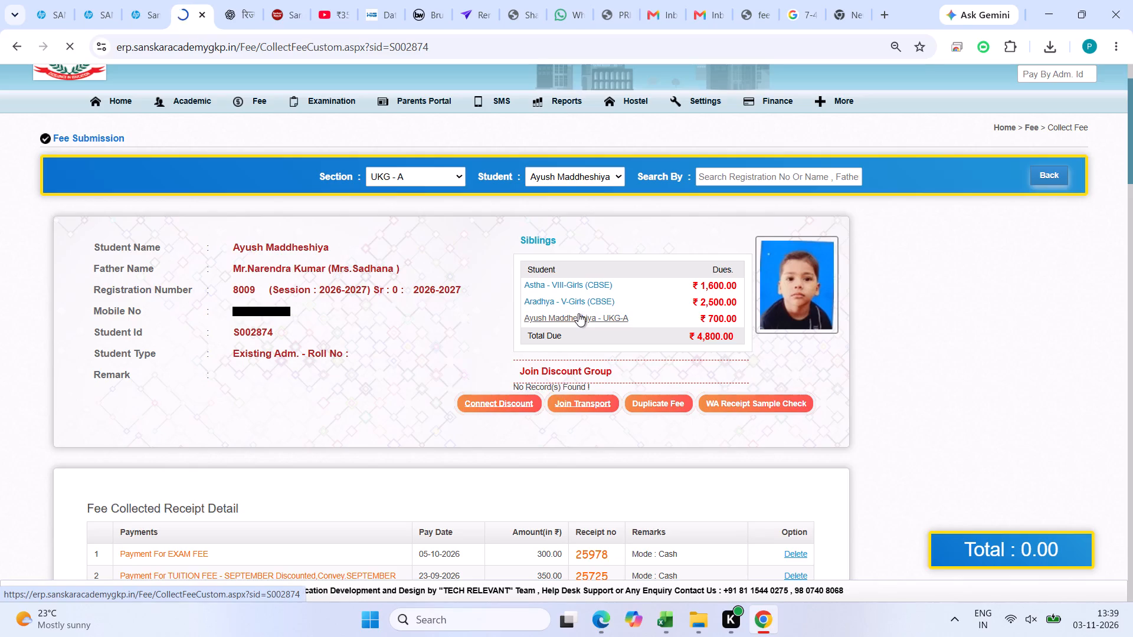
{"action": "scroll", "coordinate": [578, 313], "scroll_direction": "down", "scroll_amount": 1}
{"action": "scroll", "coordinate": [578, 313], "scroll_direction": "up", "scroll_amount": 1}
{"action": "scroll", "coordinate": [578, 313], "scroll_direction": "down", "scroll_amount": 5}
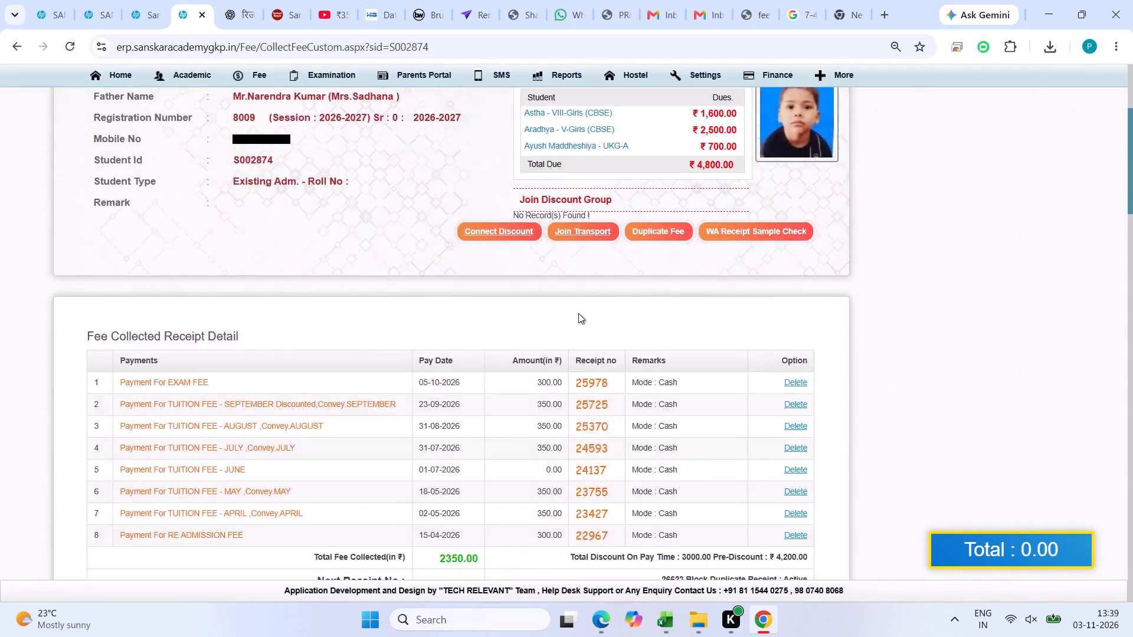
{"action": "scroll", "coordinate": [578, 313], "scroll_direction": "down", "scroll_amount": 1}
{"action": "left_click", "coordinate": [591, 169]}
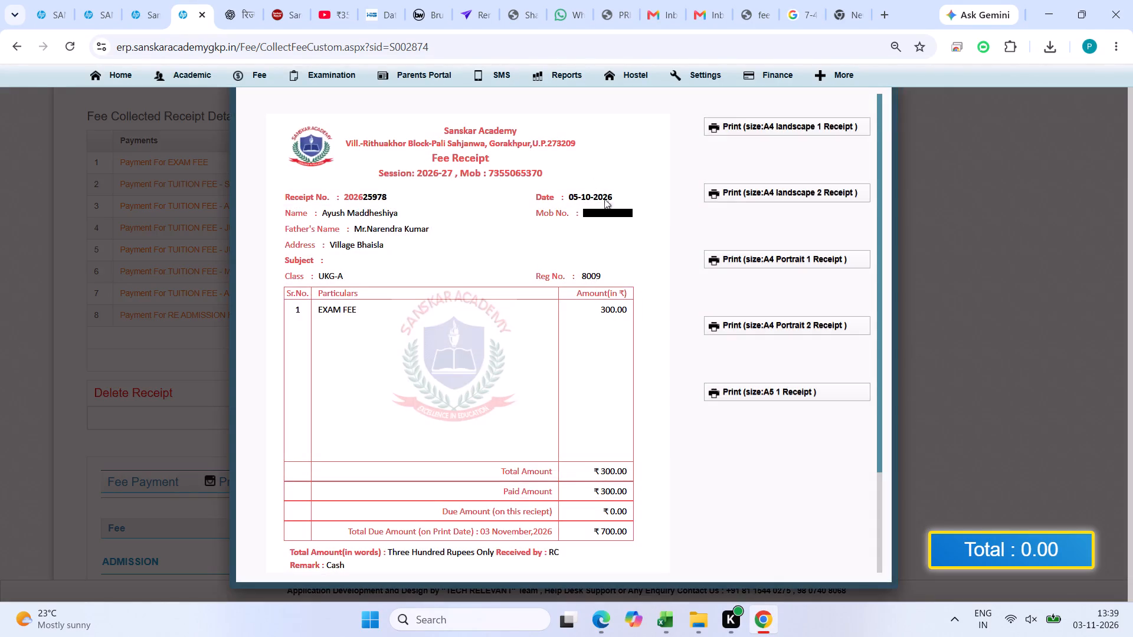
{"action": "left_click", "coordinate": [729, 200]}
{"action": "scroll", "coordinate": [731, 203], "scroll_direction": "down", "scroll_amount": 7}
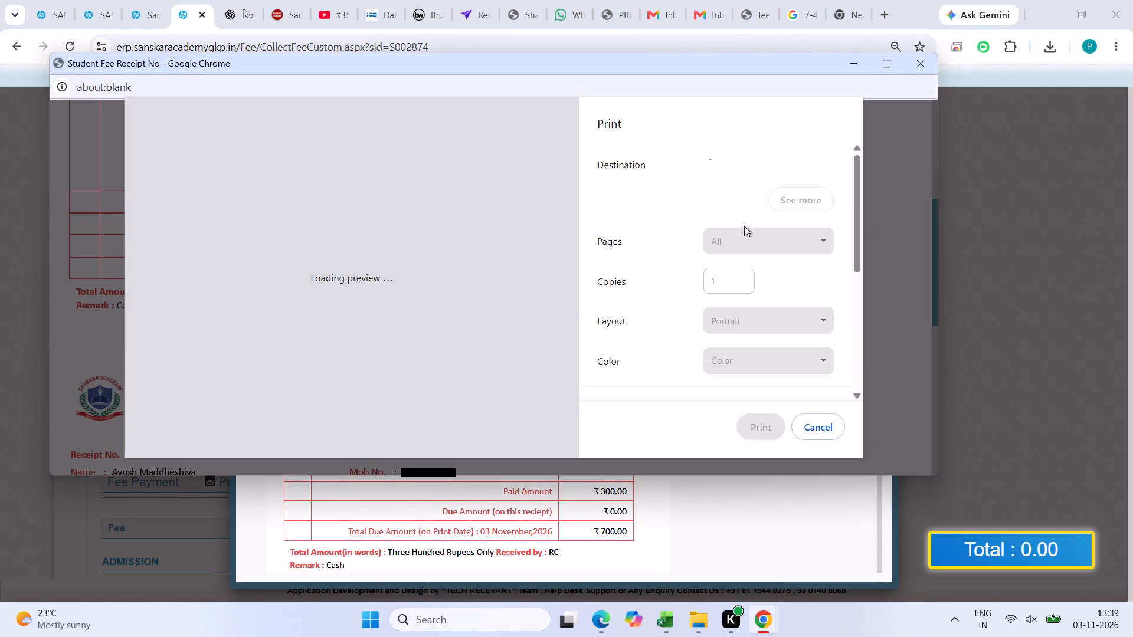
{"action": "left_click", "coordinate": [770, 425]}
{"action": "left_click", "coordinate": [924, 64]}
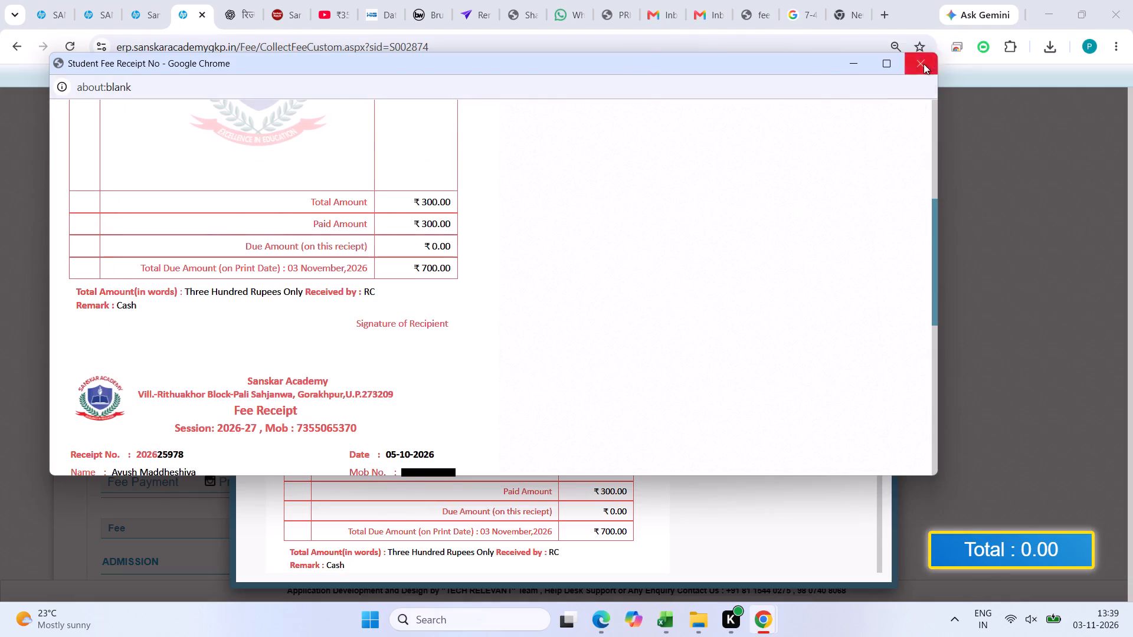
{"action": "left_click", "coordinate": [891, 133]}
{"action": "scroll", "coordinate": [758, 288], "scroll_direction": "up", "scroll_amount": 8}
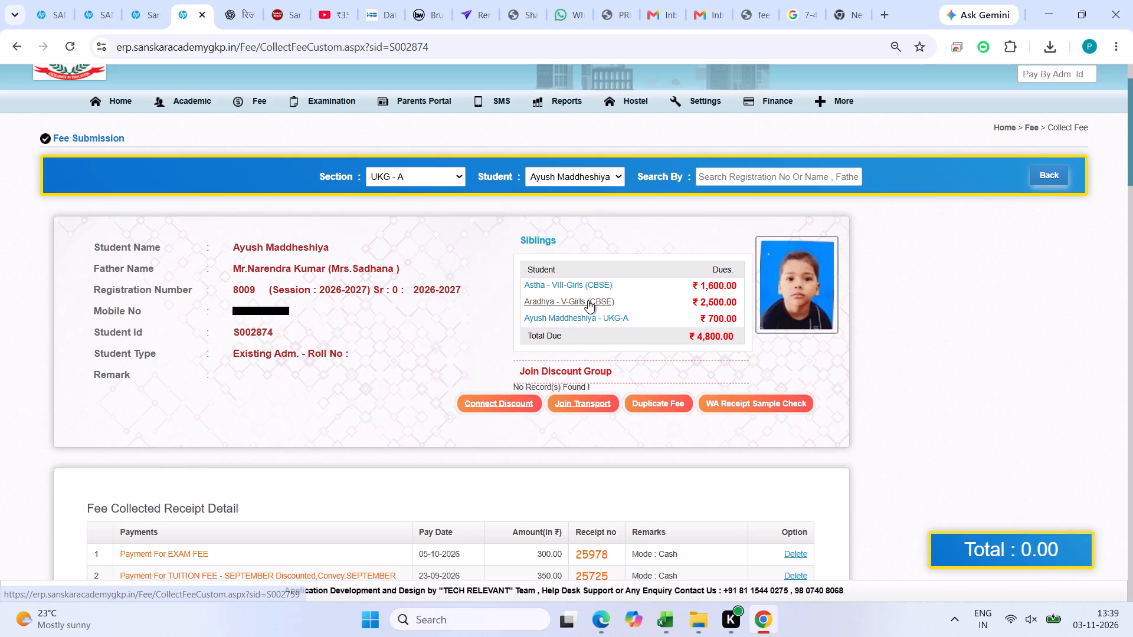
{"action": "left_click", "coordinate": [566, 285]}
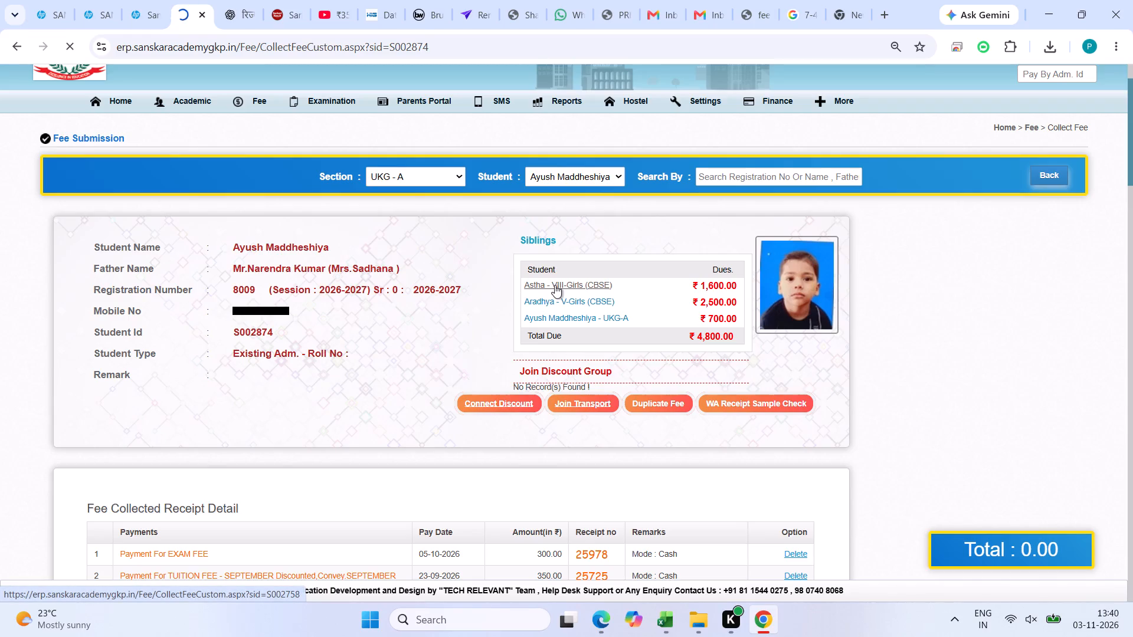
{"action": "scroll", "coordinate": [541, 309], "scroll_direction": "down", "scroll_amount": 10}
{"action": "scroll", "coordinate": [543, 385], "scroll_direction": "down", "scroll_amount": 2}
{"action": "scroll", "coordinate": [543, 385], "scroll_direction": "up", "scroll_amount": 5}
{"action": "scroll", "coordinate": [571, 333], "scroll_direction": "up", "scroll_amount": 2}
{"action": "left_click", "coordinate": [605, 236]}
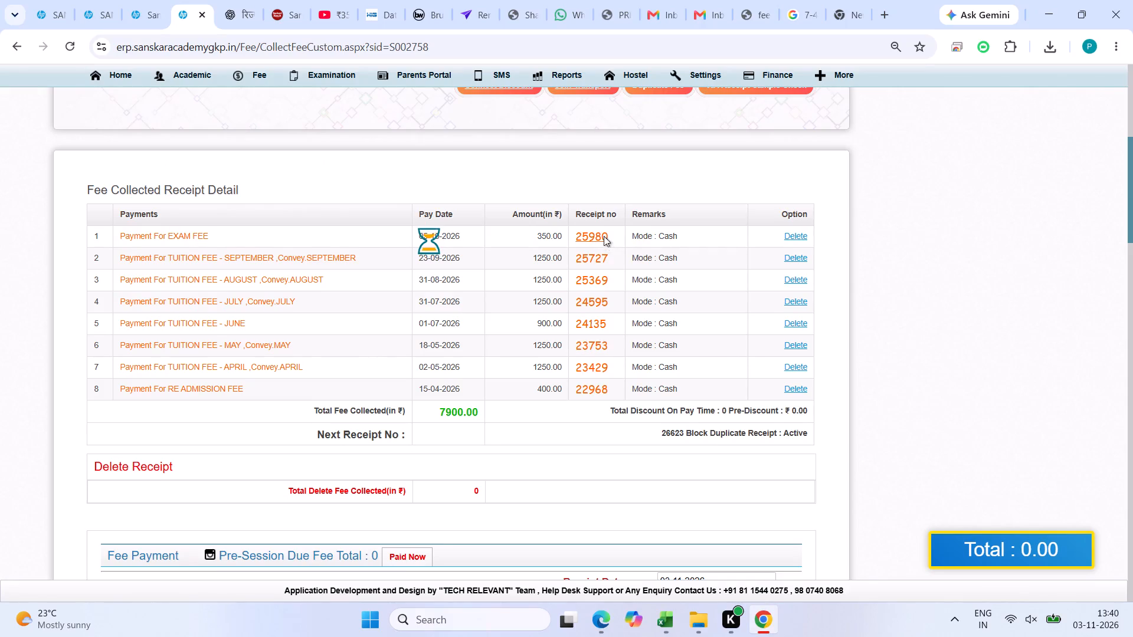
{"action": "left_click", "coordinate": [749, 194]}
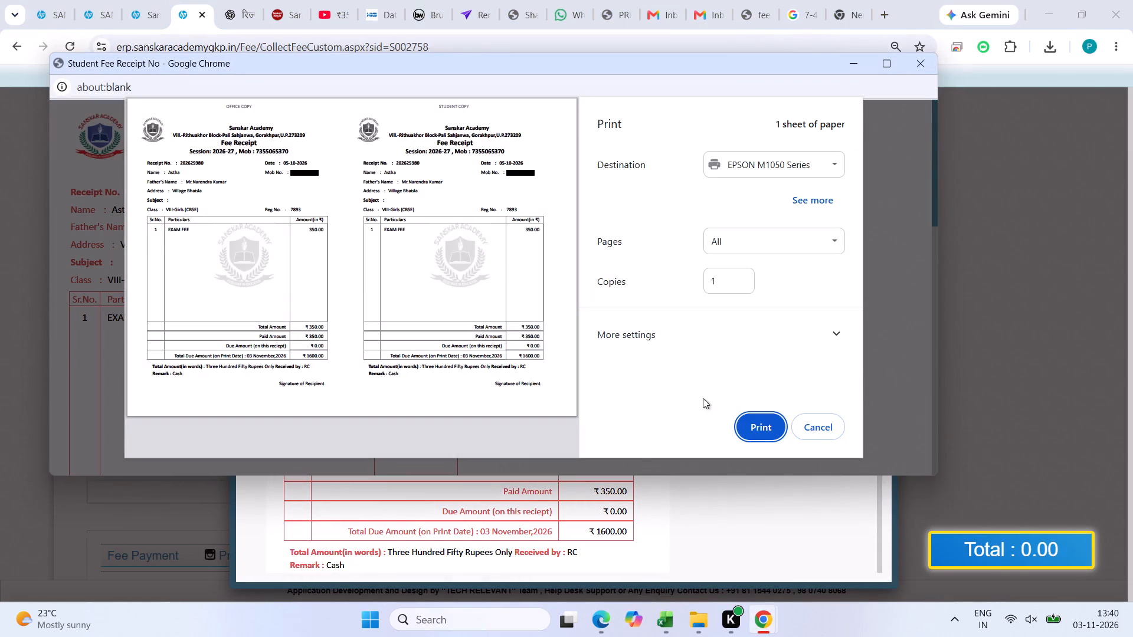
{"action": "left_click", "coordinate": [748, 417]}
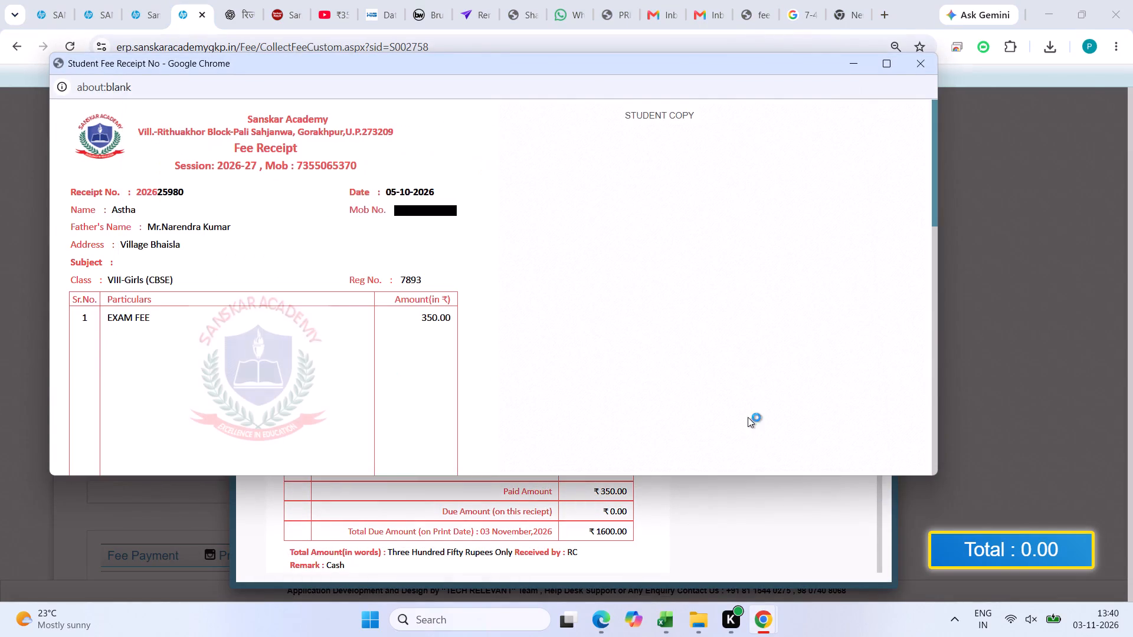